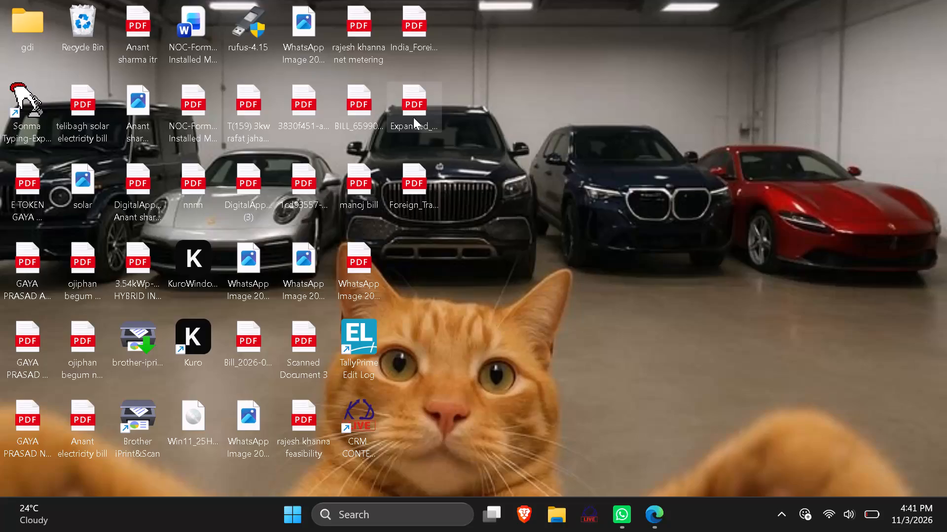
Open Expanded_50_60_Page_Foreign_Trade_Project.pdf from the desktop in Microsoft Edge and minimize the browser window.
double_click(413, 117)
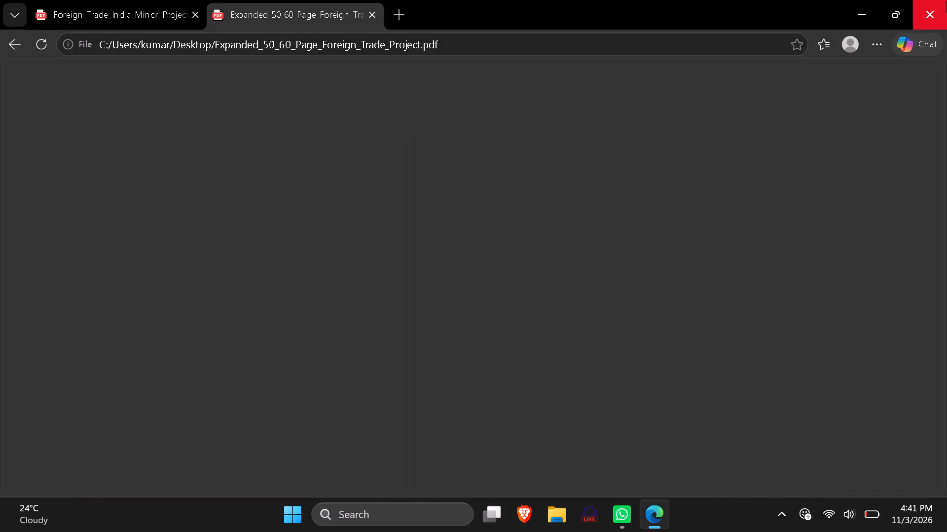
left_click(856, 15)
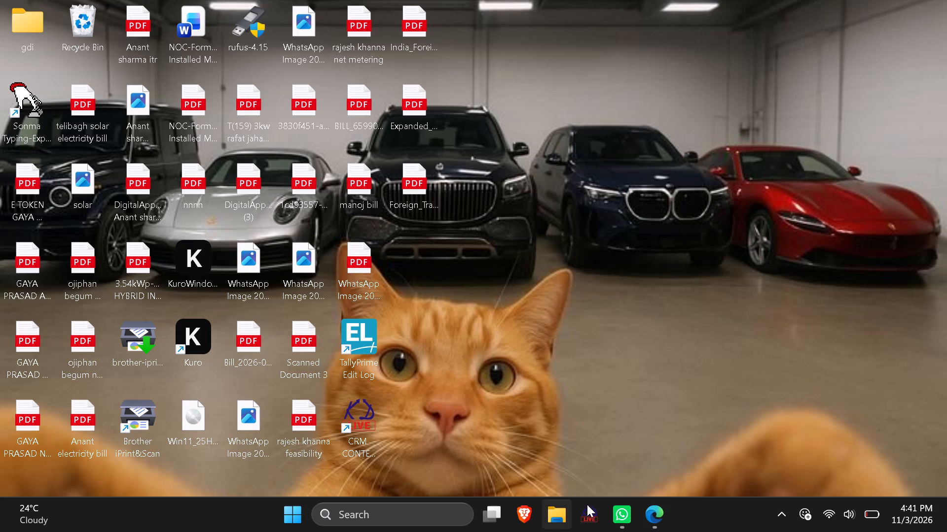
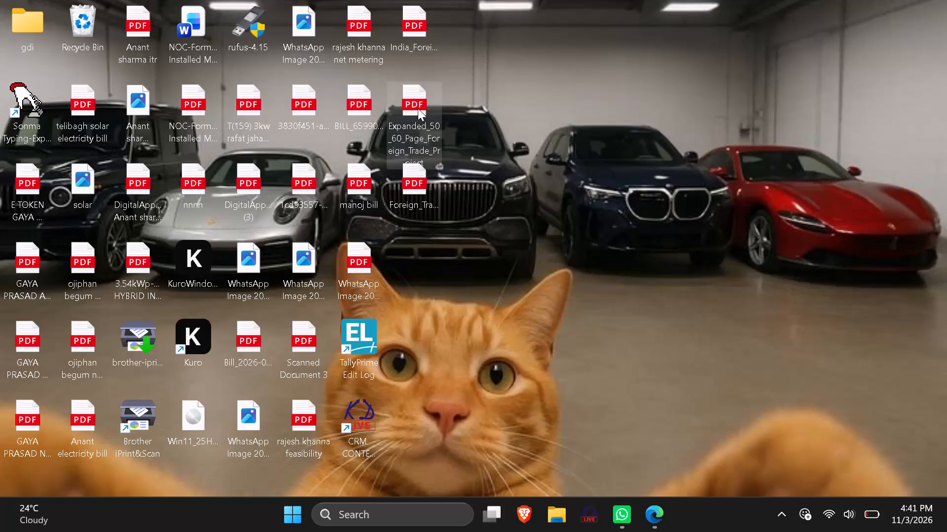
Choose to open the desktop file Expanded_50_60_Page_Foreign_Trade_Project.pdf with another app and bring up the remaining app choices, including Word.
right_click(418, 108)
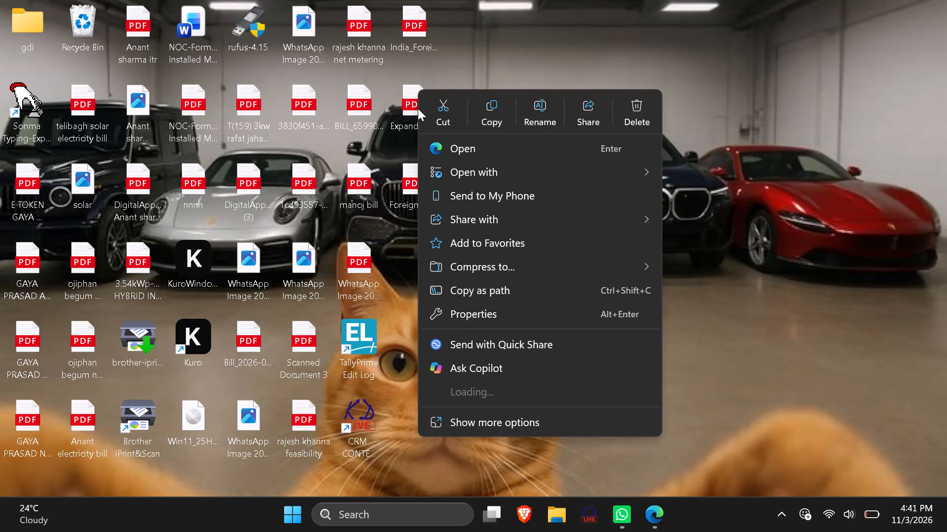
left_click(476, 166)
left_click(740, 291)
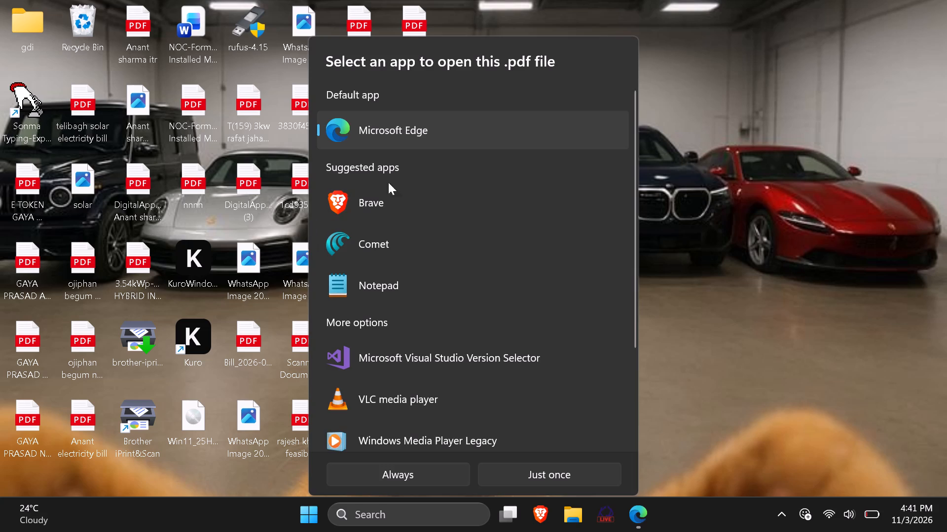
left_click_drag(634, 280, 635, 433)
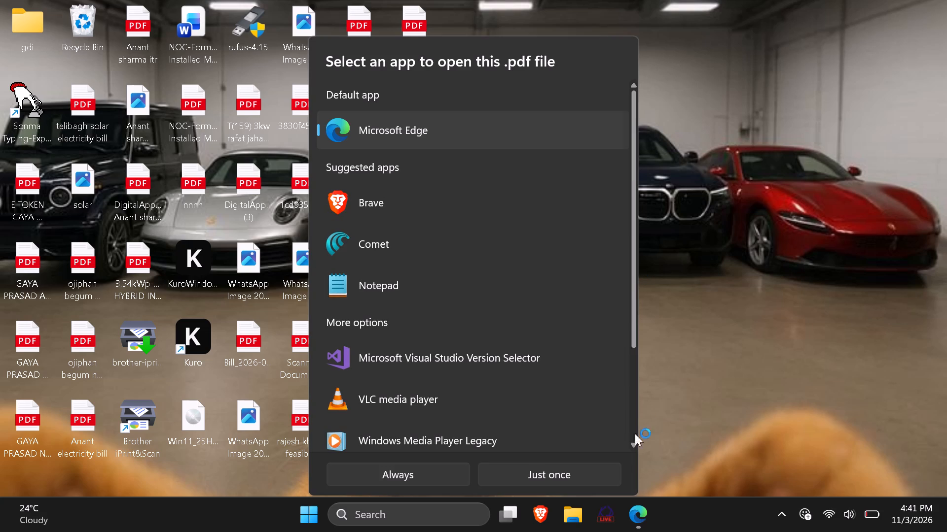
left_click_drag(635, 433, 634, 500)
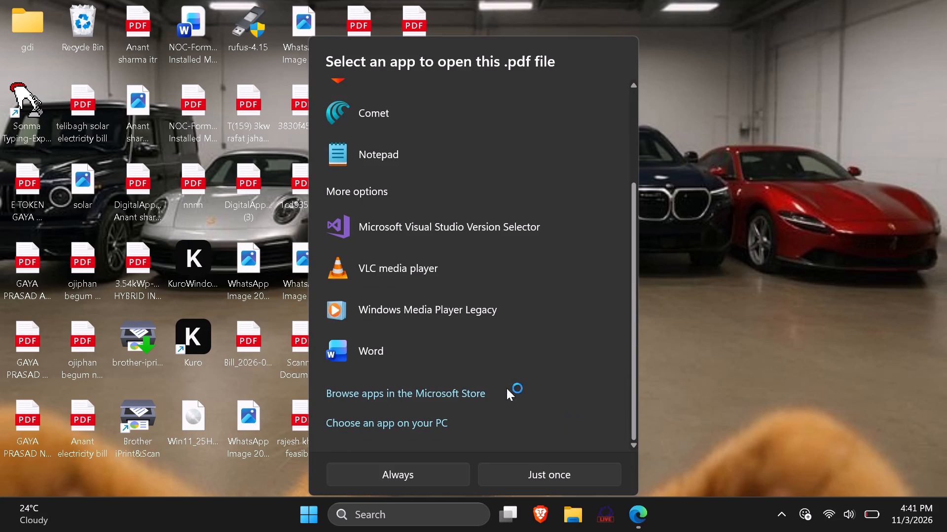
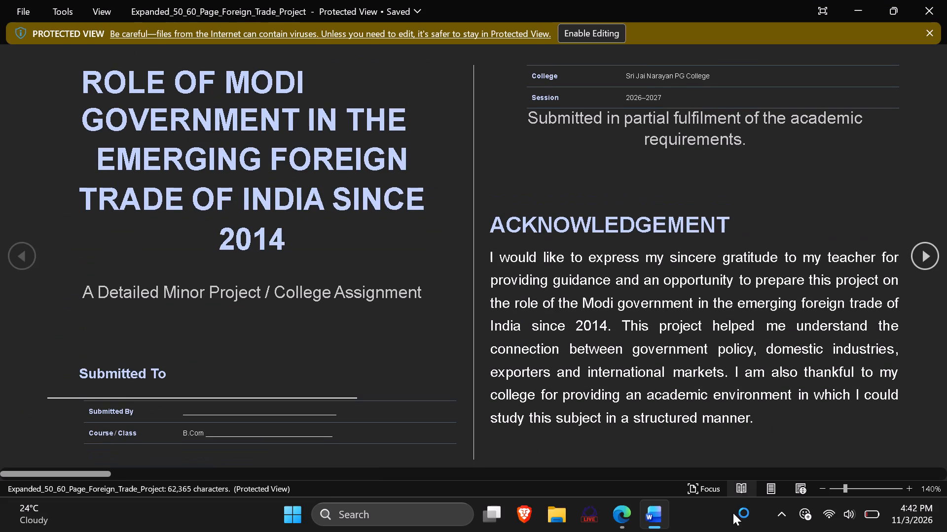
Switch the document from reading view to Print Layout view.
left_click(766, 479)
left_click(767, 489)
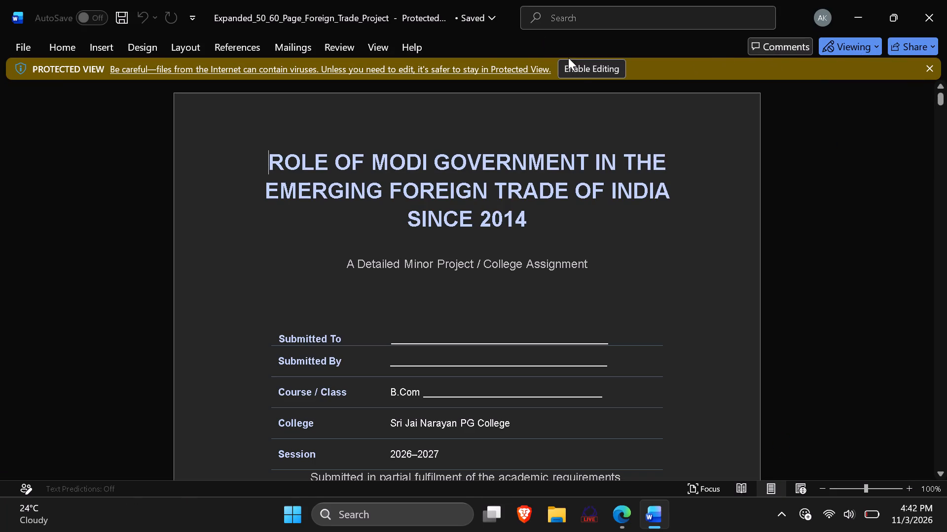
Enable editing of the protected PDF and accept its conversion to an editable Word document.
left_click(578, 69)
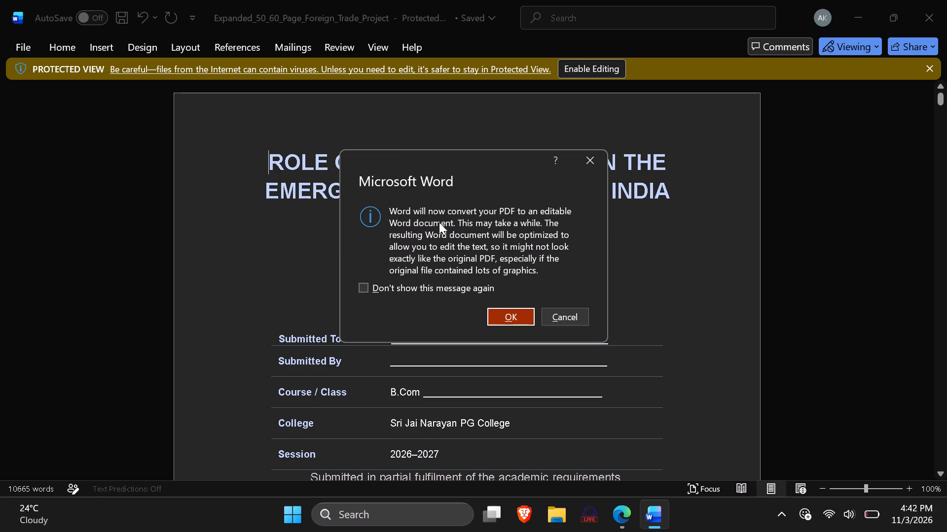
left_click(494, 313)
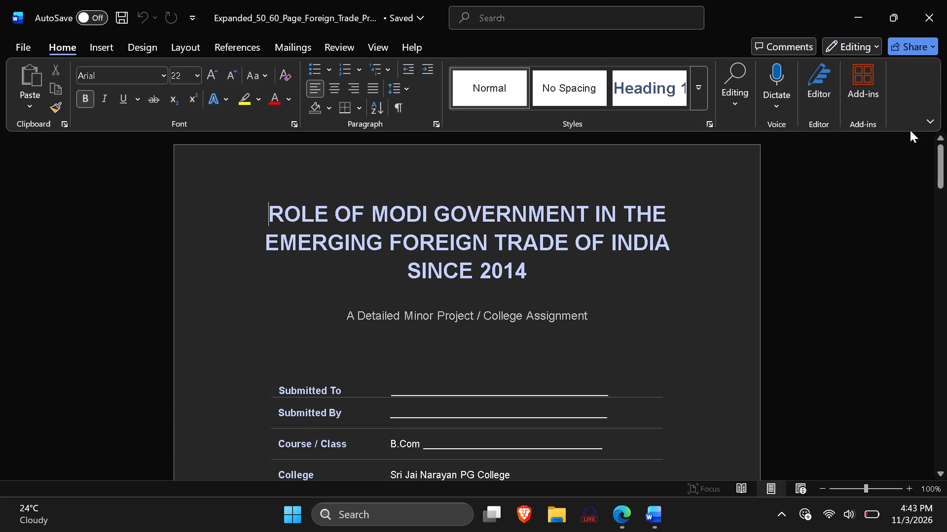
Look through the converted document from the title page, past the declaration and contents list, to chapter 5 on Digital India.
left_click_drag(941, 182, 934, 252)
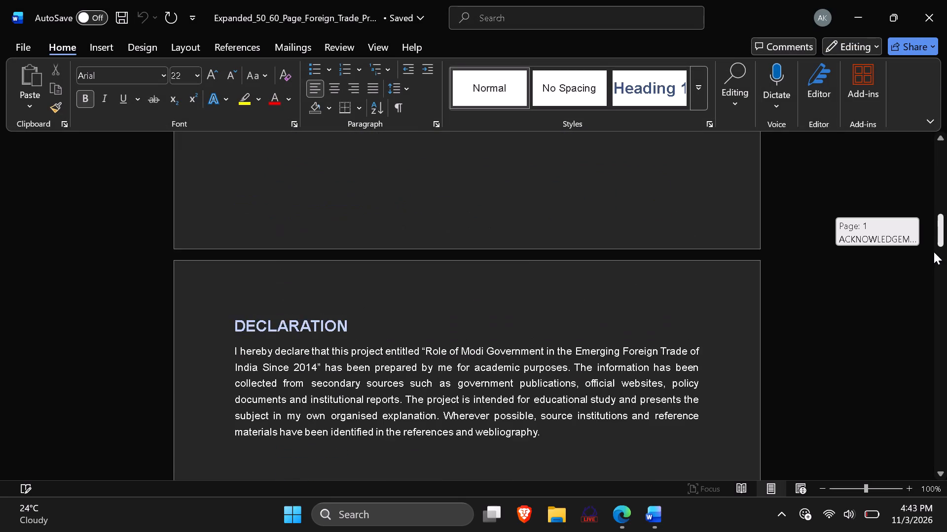
left_click_drag(934, 252, 945, 331)
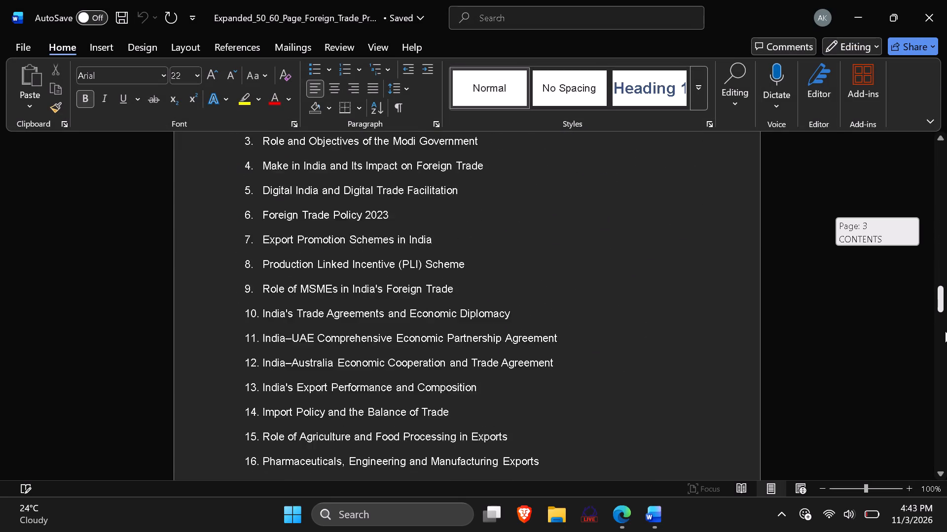
left_click_drag(945, 331, 934, 334)
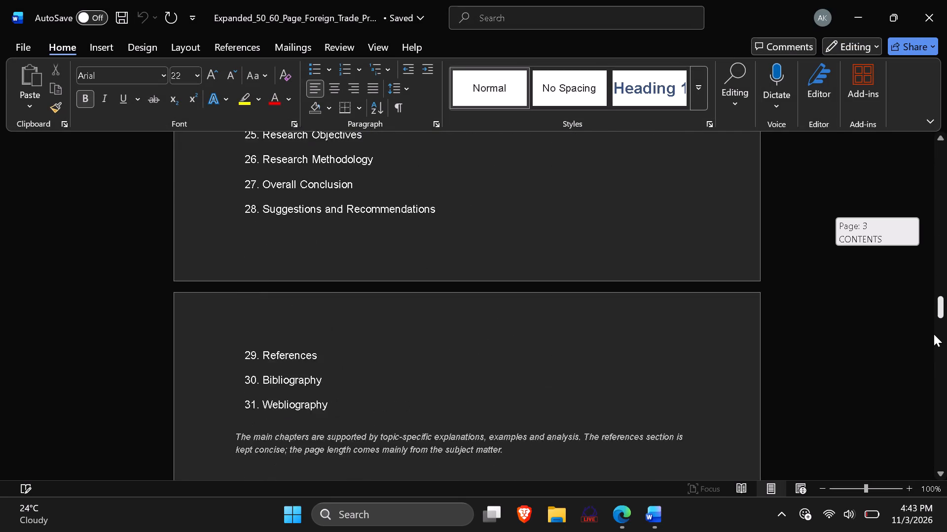
left_click_drag(934, 334, 934, 360)
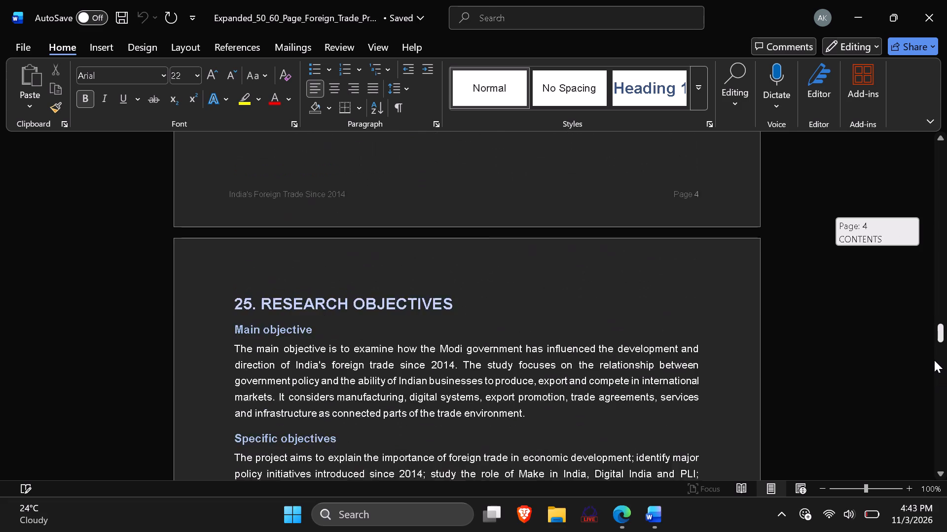
left_click_drag(934, 360, 924, 414)
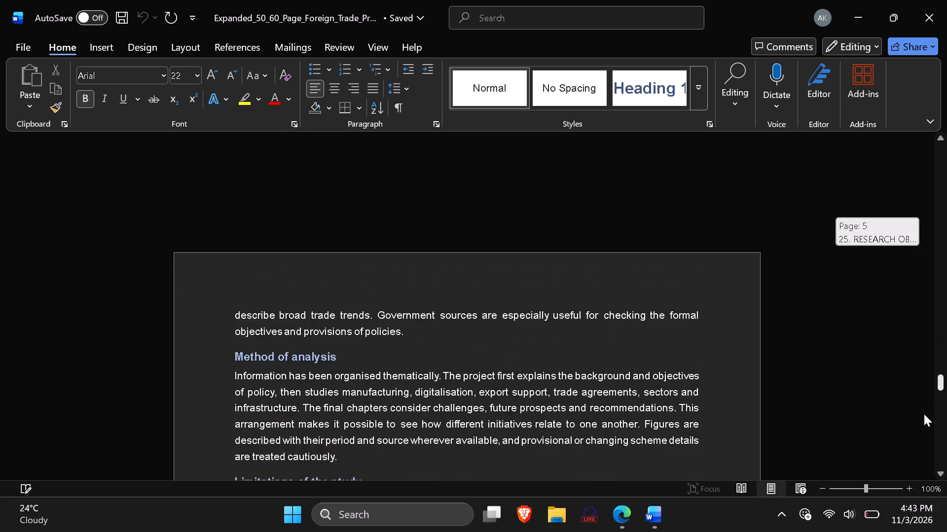
left_click_drag(924, 414, 922, 466)
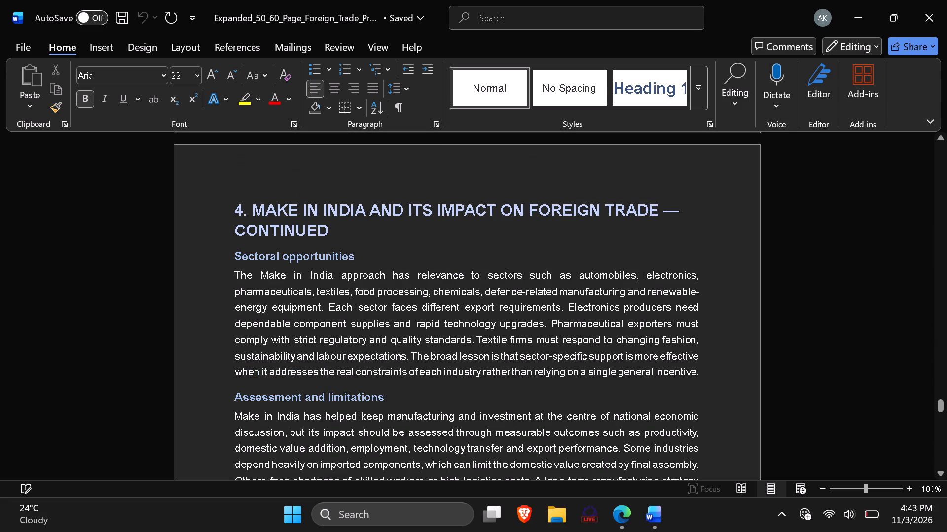
left_click(727, 374)
key("Down")
key("Down")
key("Down")
key("Down")
key("Down")
key("Down")
key("Down")
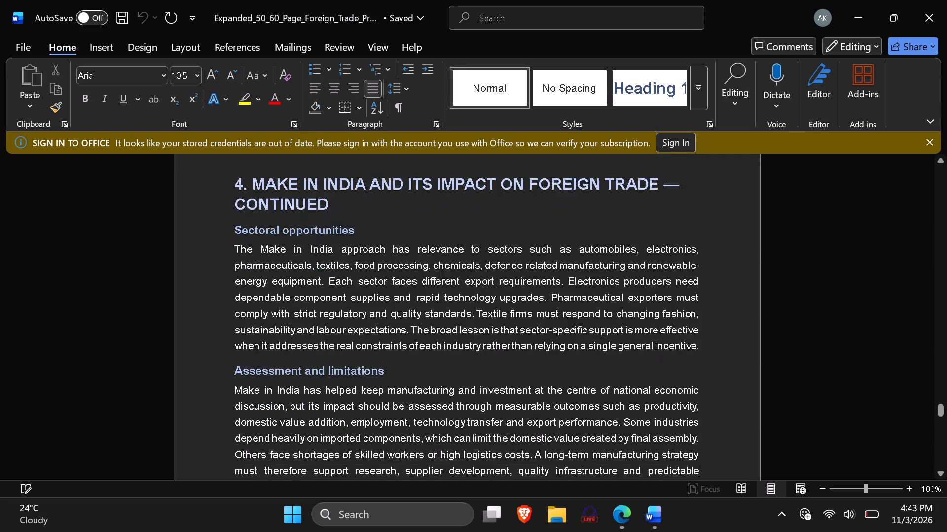
key("Down")
key("Down")
key("Down")
key("Down")
key("Down")
key("Down")
key("Down")
key("Down")
key("Down")
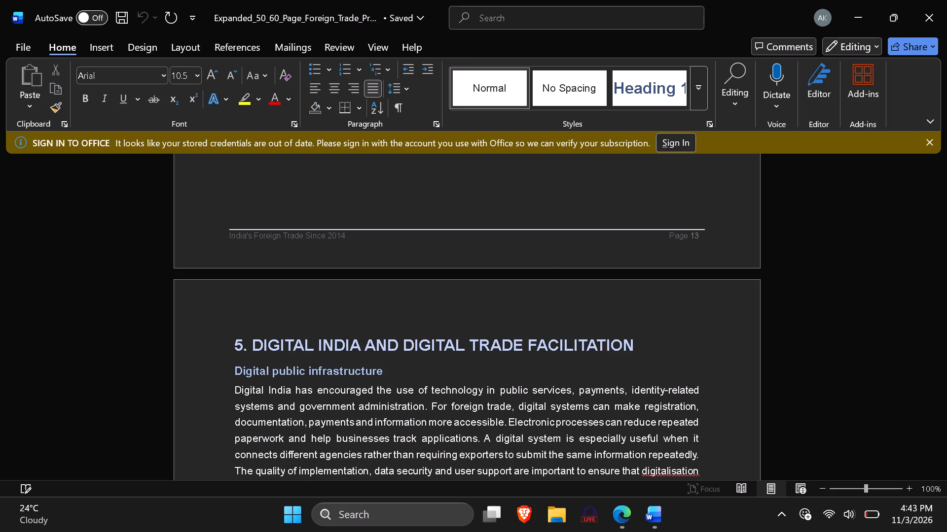
Dismiss the Sign in to Office notice above the document.
left_click(930, 145)
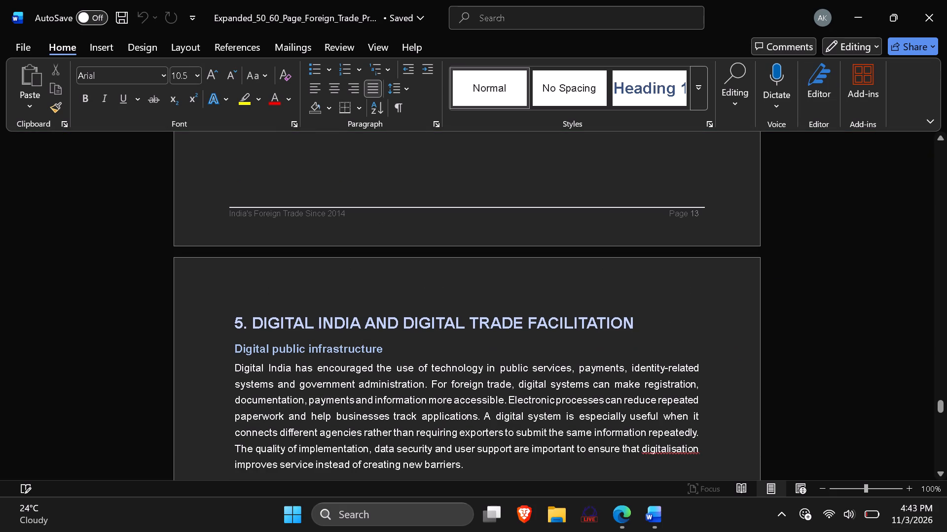
Skim ahead to chapter 8 on the PLI Scheme and back through the earlier chapters to the title page, checking the page layout.
key("Up")
key("Up")
key("Up")
key("Up")
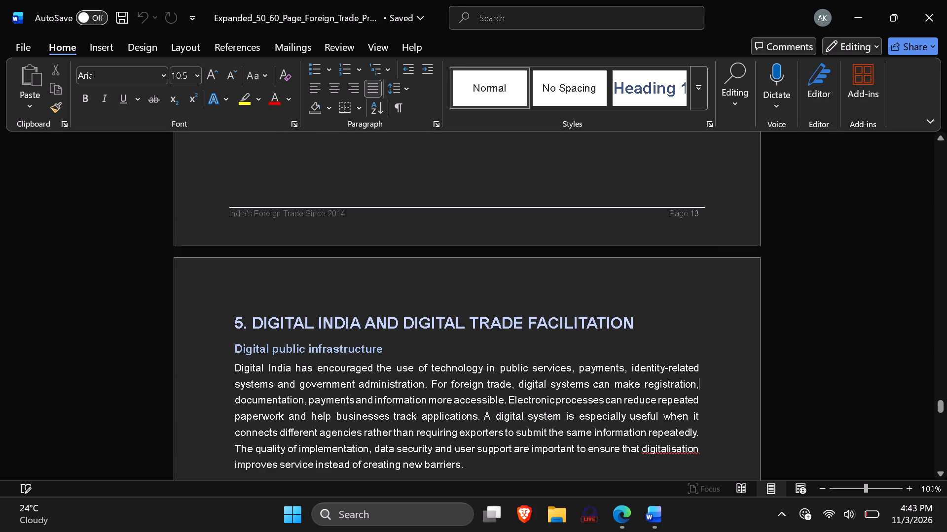
left_click_drag(941, 406, 940, 419)
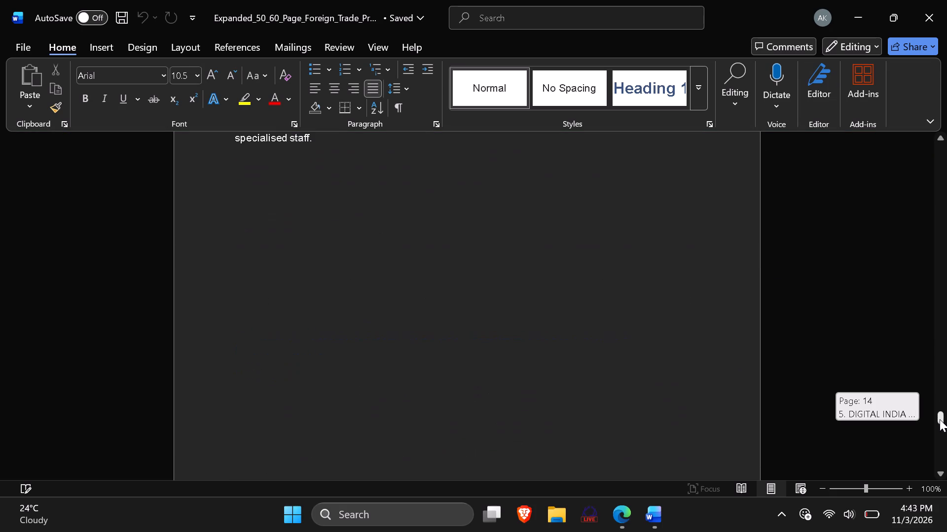
left_click_drag(940, 419, 939, 407)
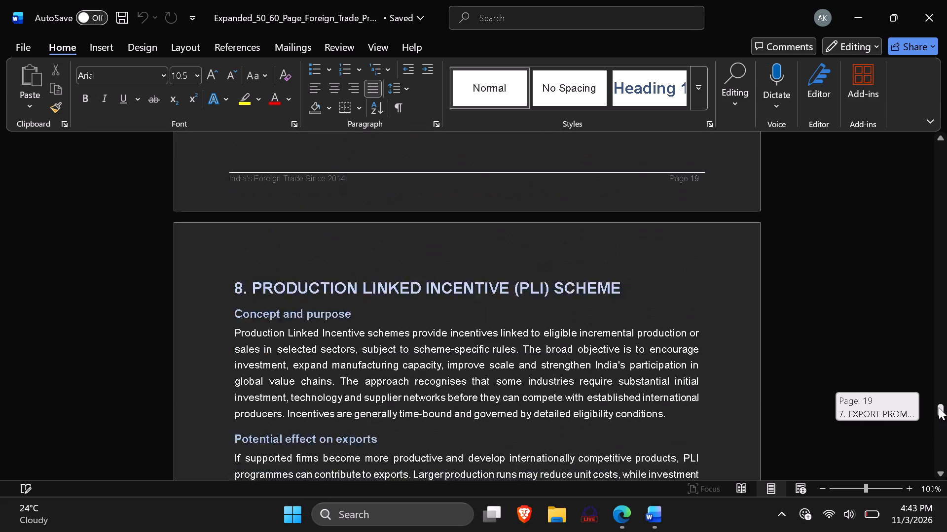
left_click_drag(939, 407, 938, 363)
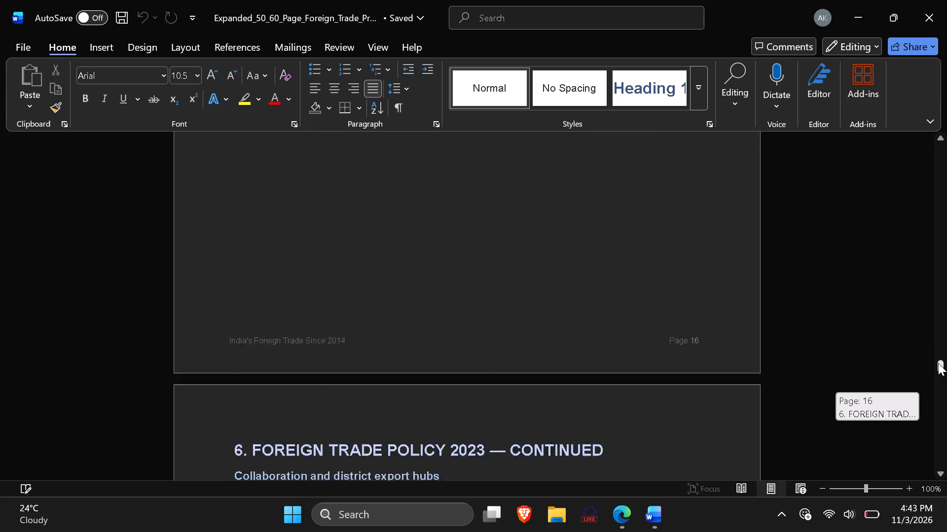
left_click_drag(938, 363, 937, 337)
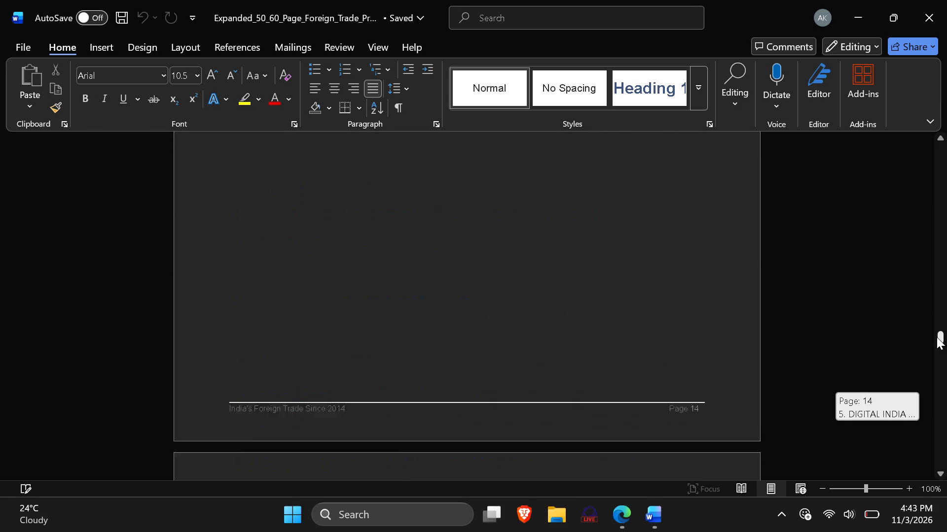
left_click_drag(937, 337, 932, 308)
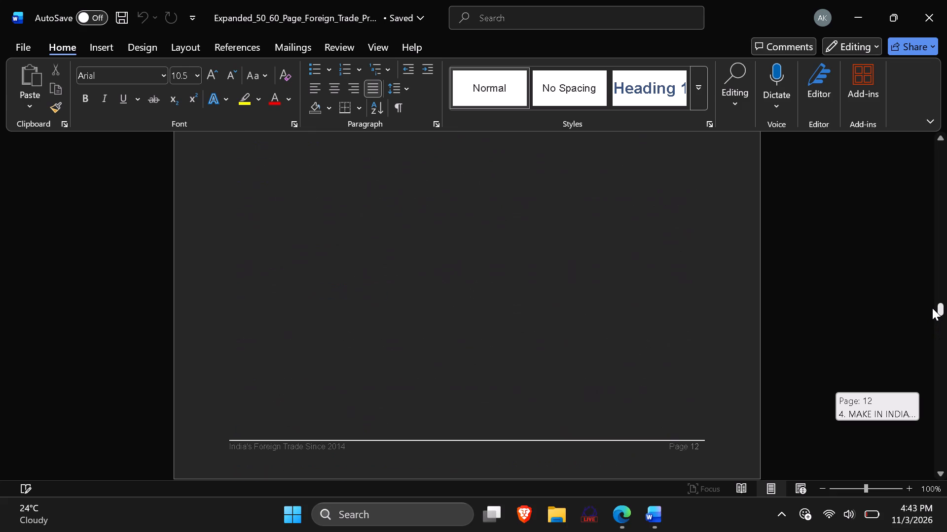
left_click_drag(932, 308, 930, 306)
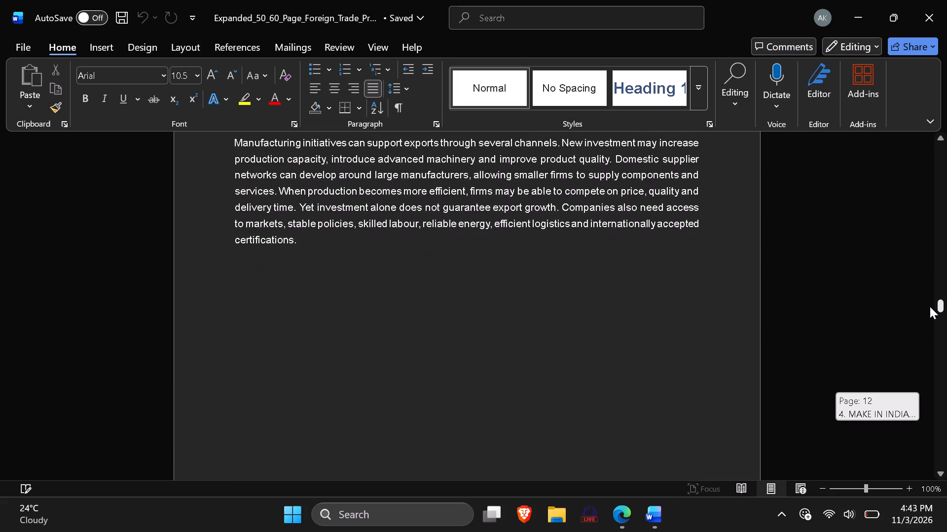
left_click_drag(930, 306, 927, 287)
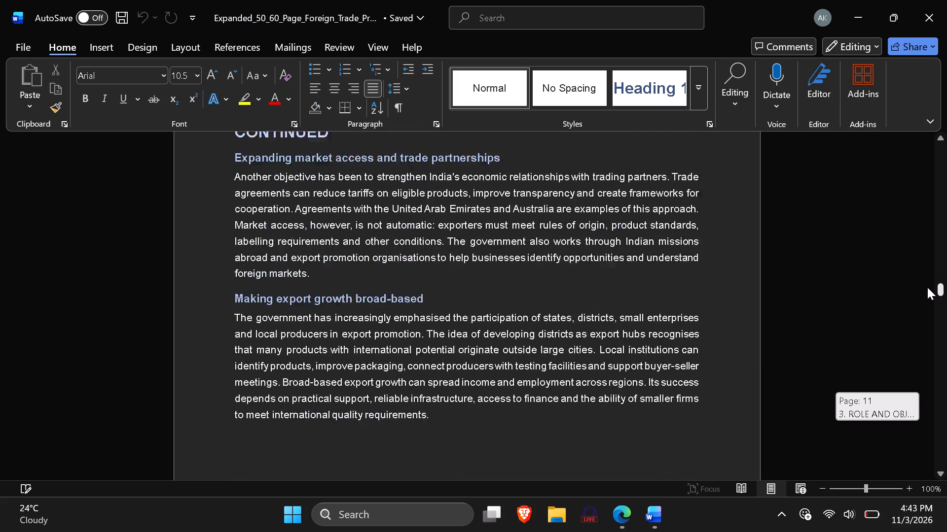
left_click_drag(927, 287, 927, 270)
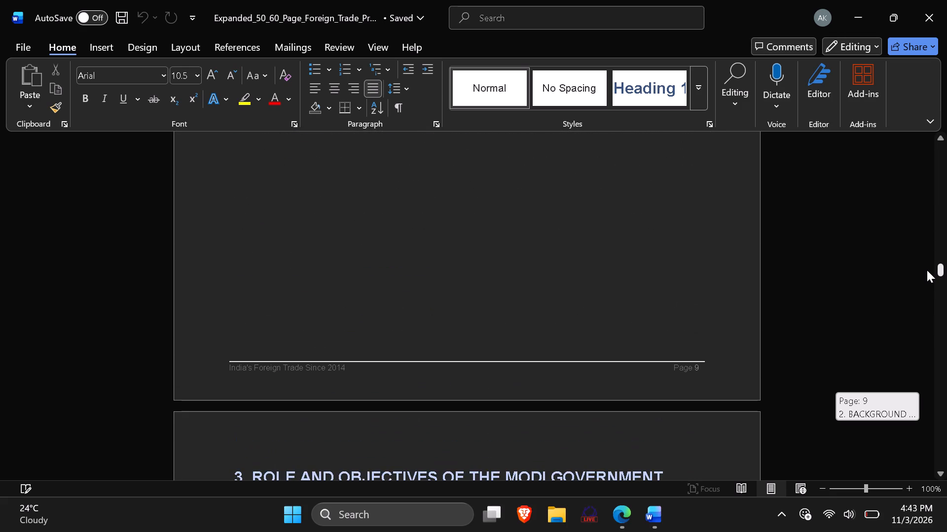
left_click_drag(927, 270, 925, 138)
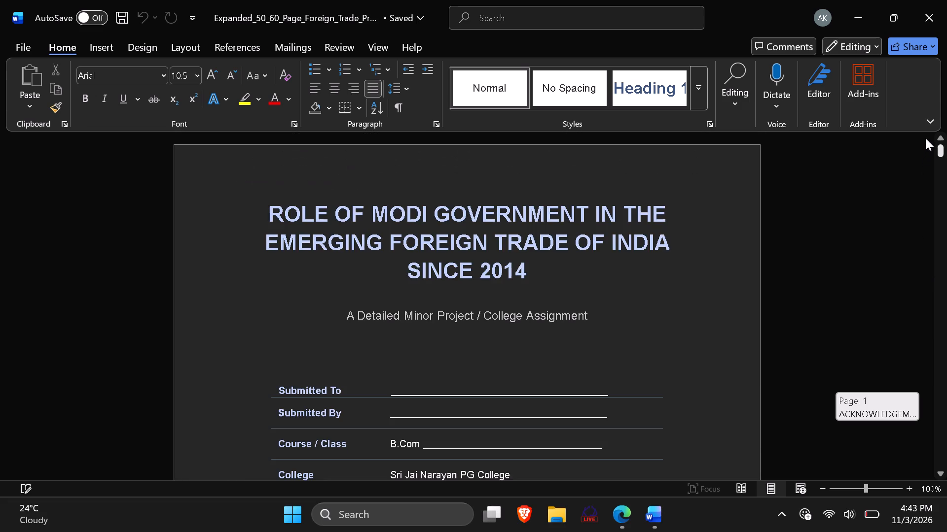
left_click_drag(925, 138, 928, 149)
Read through the document line by line from the title page subtitle, past the contents list, to the Research Objectives section.
left_click(681, 340)
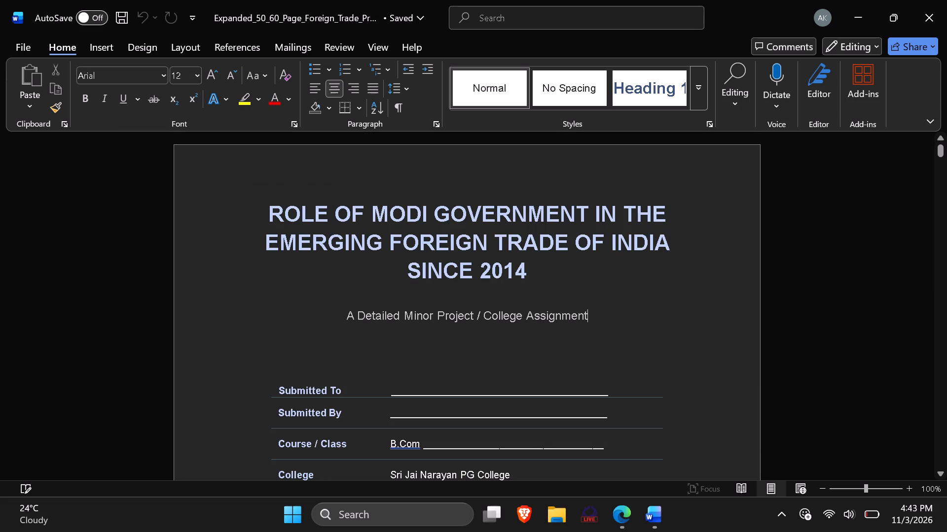
key("Down")
key("Down")
key("Down")
key("Down")
key("Down")
key("Down")
key("Down")
key("Down")
key("Down")
key("Down")
key("Down")
key("Down")
key("Down")
key("Down")
key("Down")
key("Down")
key("Down")
key("Down")
key("Down")
key("Down")
key("Down")
key("Down")
key("Down")
key("Down")
key("Down")
key("Down")
key("Down")
key("Down")
key("Down")
key("Down")
key("Down")
key("Down")
key("Down")
key("Down")
key("Down")
key("Down")
key("Down")
key("Down")
key("Down")
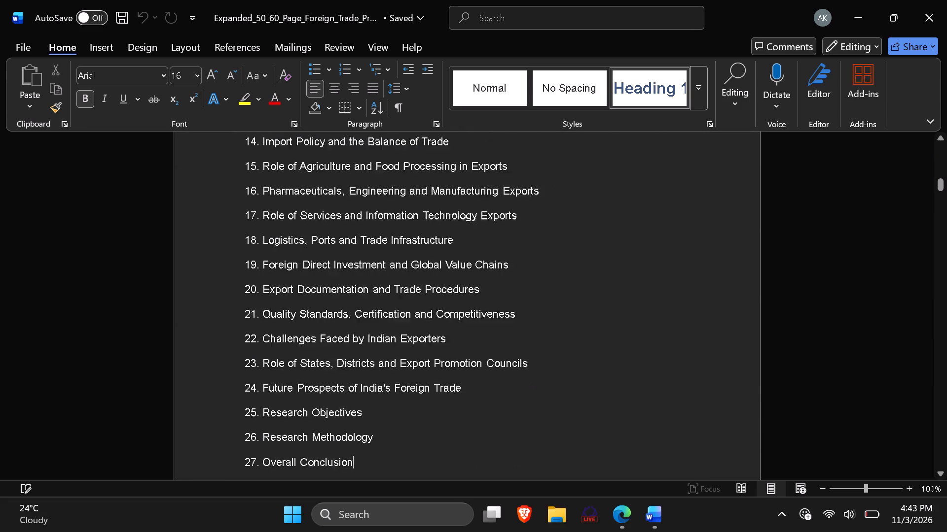
key("Down")
key("Down")
key("Down")
key("Down")
key("Down")
key("Down")
key("Down")
key("Down")
key("Down")
key("Down")
key("Down")
key("Down")
key("Down")
key("Down")
key("Down")
key("Down")
key("Down")
key("Down")
key("Down")
key("Down")
key("Down")
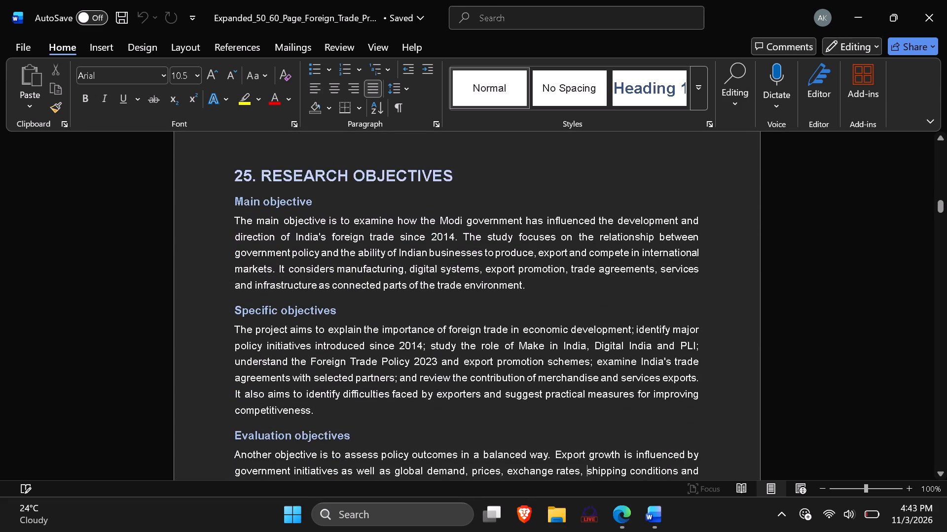
Examine the pages from Research Objectives through the methodology to chapter 1, Introduction to India's Foreign Trade, including its continuation and page break.
key("Down")
key("Down")
key("Down")
key("Down")
key("Down")
key("Down")
key("Down")
key("Down")
key("Down")
key("Down")
key("Down")
key("Down")
key("Down")
key("Down")
key("Down")
key("Down")
key("Down")
key("Down")
key("Down")
key("Down")
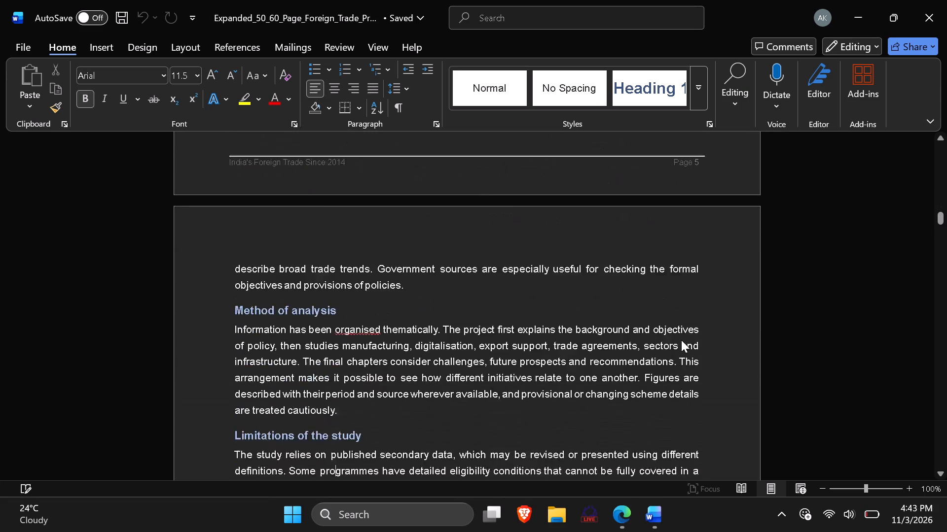
key("Up")
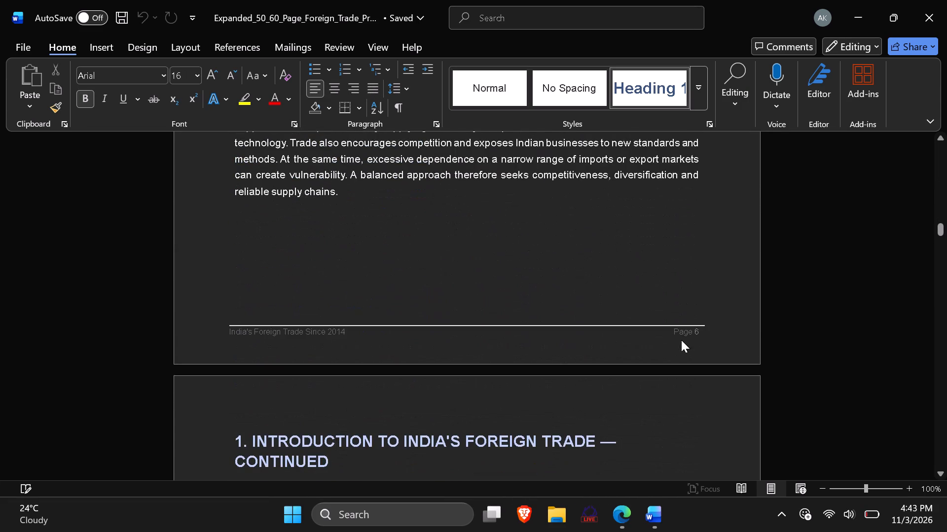
key("Up")
key("Up")
key("Up")
key("Down")
key("Down")
key("Down")
key("Down")
key("Down")
key("Down")
key("Down")
key("Down")
key("Down")
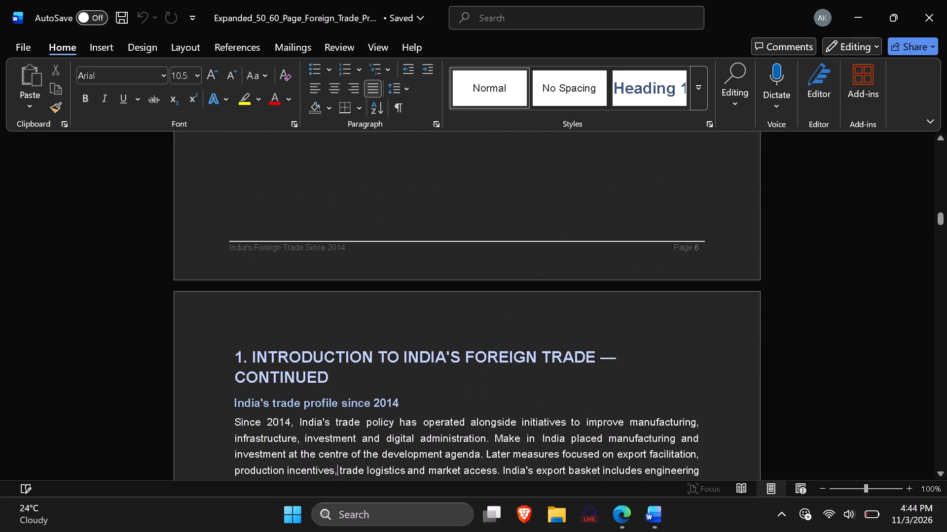
key("Down")
key("Down")
key("Up")
key("Up")
key("Up")
key("Up")
key("Up")
key("Up")
key("Up")
key("Up")
key("Up")
key("Up")
key("Up")
key("Up")
key("Up")
key("Up")
key("Up")
key("Up")
key("Up")
key("Up")
key("Up")
key("Up")
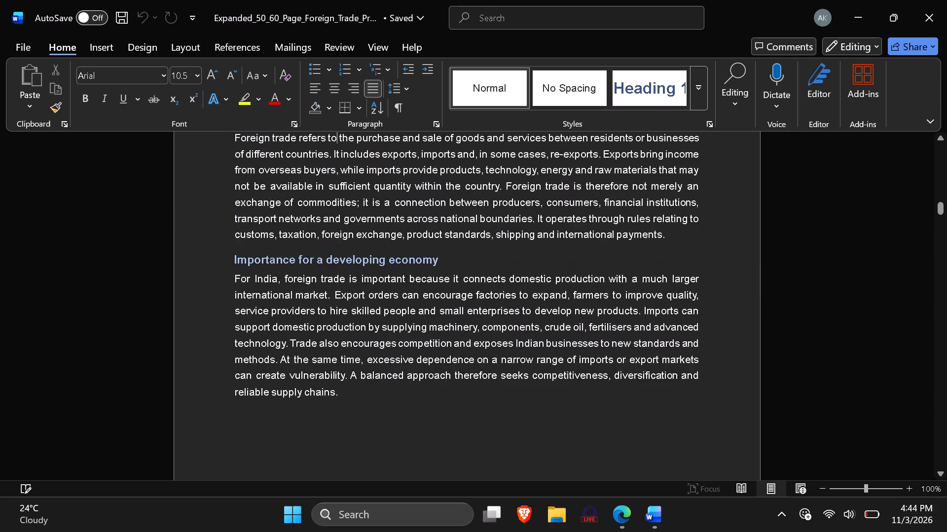
Examine the text from the chapter 1 introduction back through Limitations of the study to Method of analysis and the preceding page.
key("Up")
key("Up")
key("Up")
key("Up")
key("Up")
key("Up")
key("Up")
key("Up")
key("Up")
key("Up")
key("Up")
key("Up")
key("Up")
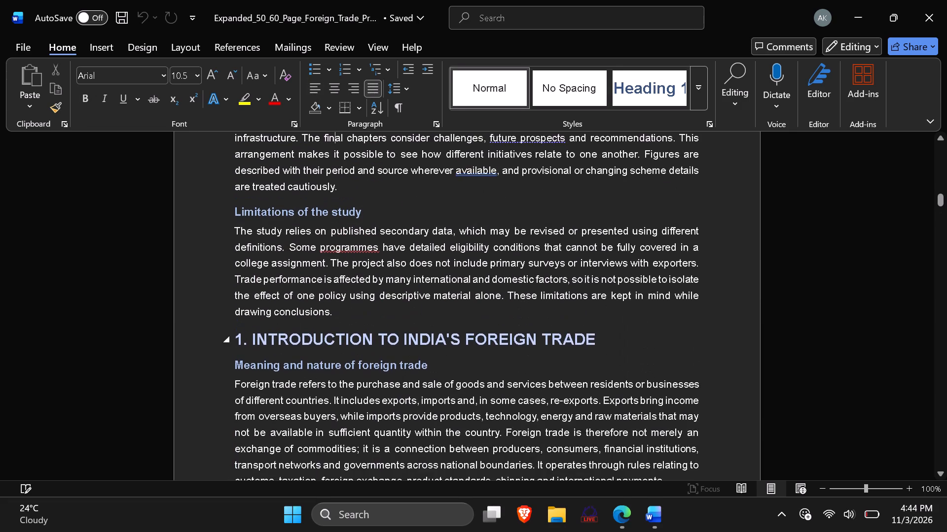
key("Up")
key("Up")
key("Up")
key("Up")
key("Up")
key("Up")
key("Up")
key("Up")
key("Down")
key("Down")
key("Down")
key("Down")
key("Down")
key("Down")
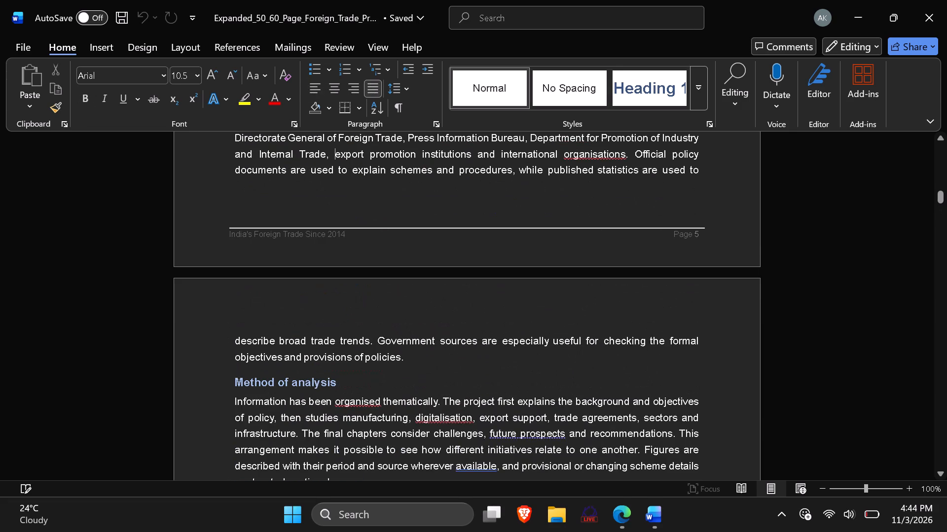
Create a new blank document.
left_click(28, 45)
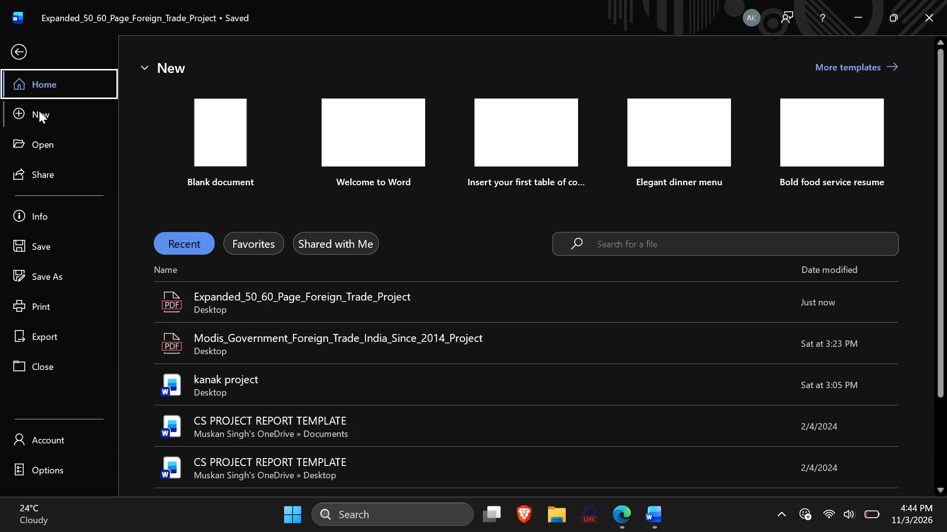
left_click(41, 115)
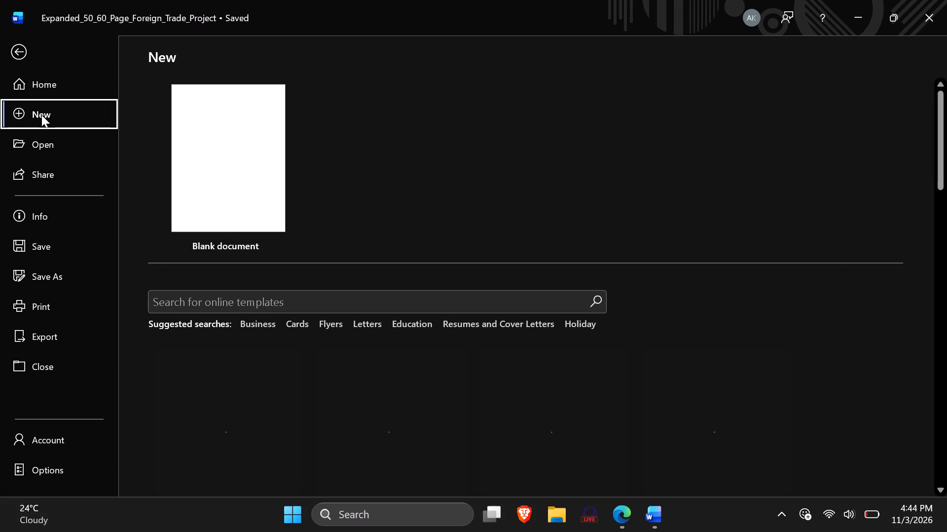
left_click(251, 202)
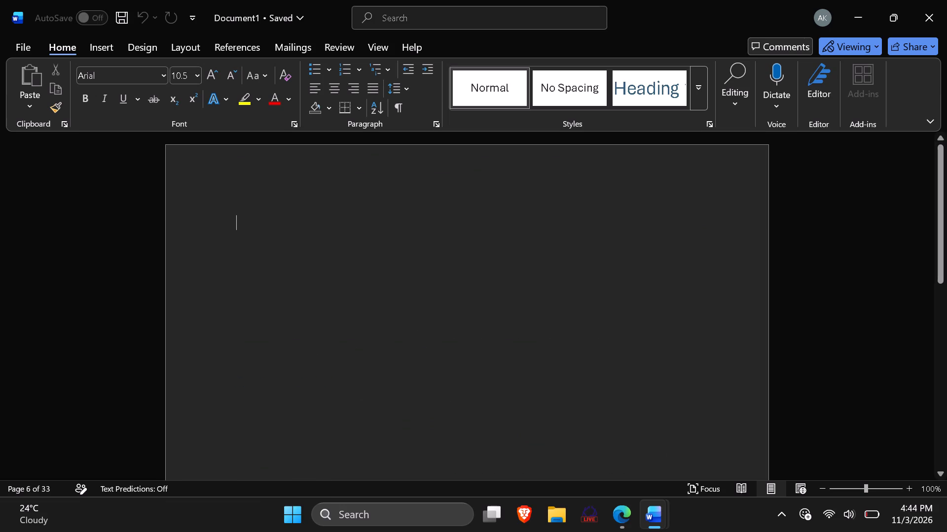
Create a second blank document, starting from the Document1 window.
left_click(27, 45)
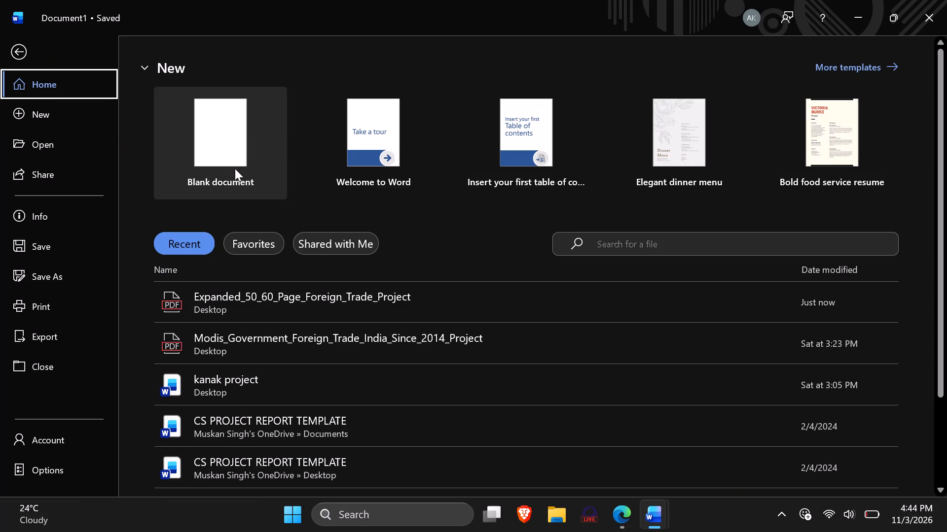
left_click(849, 16)
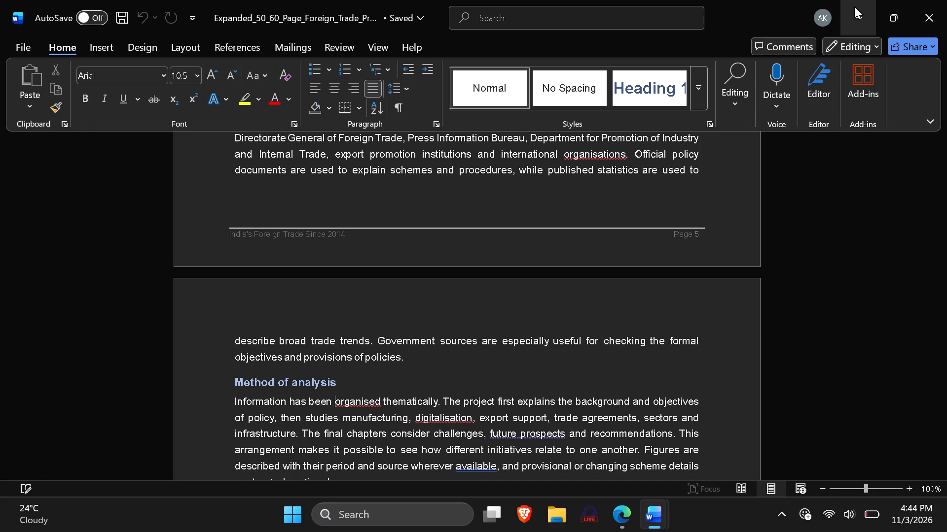
left_click(854, 18)
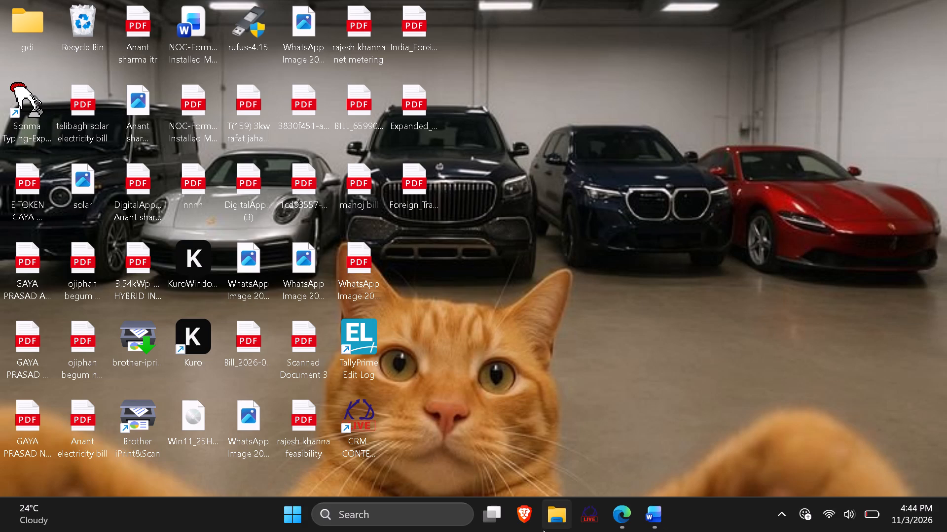
left_click(654, 531)
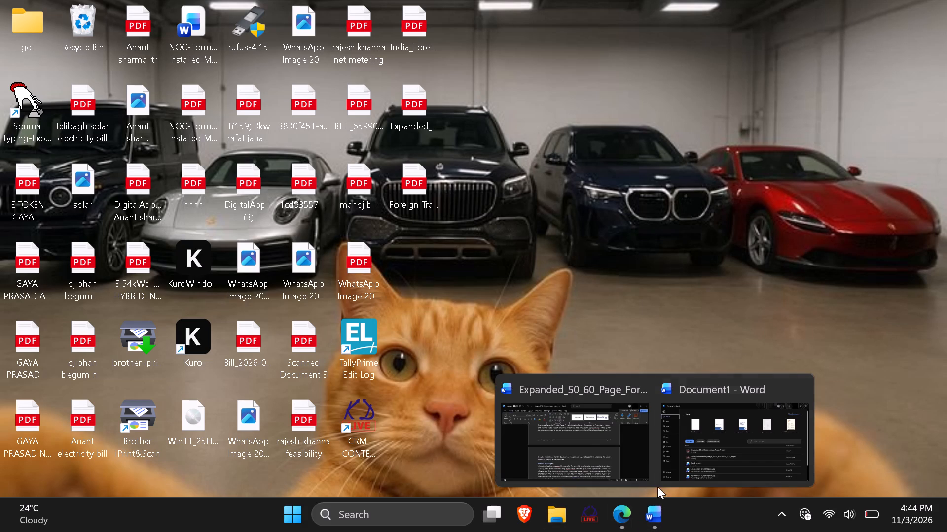
left_click(728, 423)
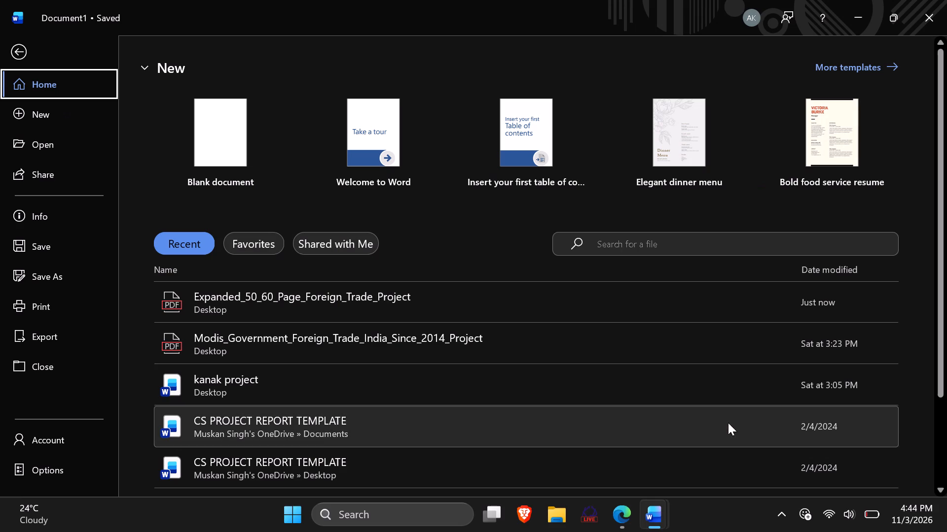
left_click(198, 152)
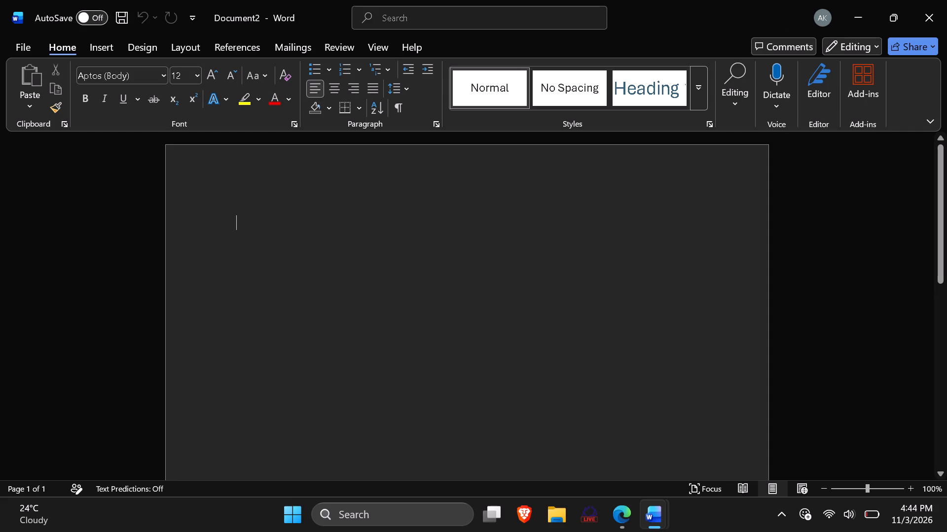
Switch back to the converted Expanded_50_60_Page_Foreign_Trade_Project document.
key("alt+Tab")
key("alt+Tab")
key("alt+Tab")
key("alt+Tab")
key("alt+Tab")
key("alt+Tab")
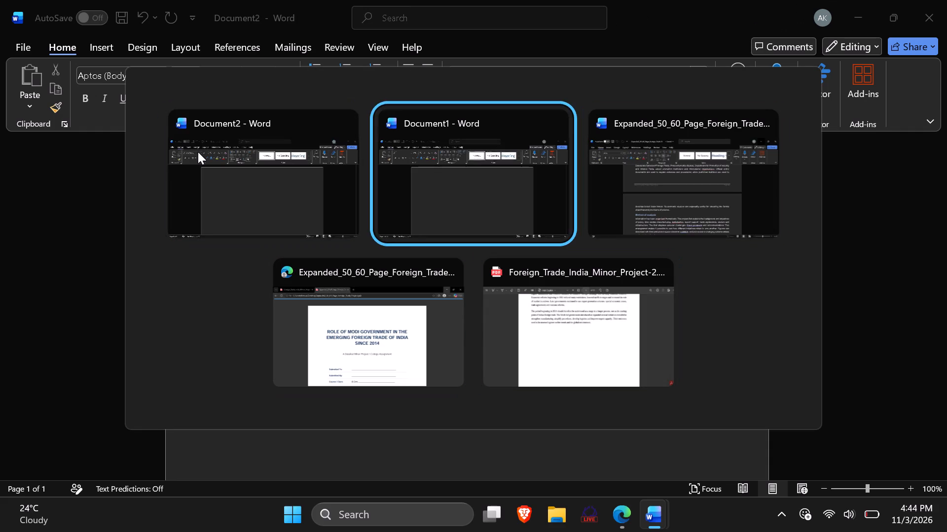
key("alt+Tab")
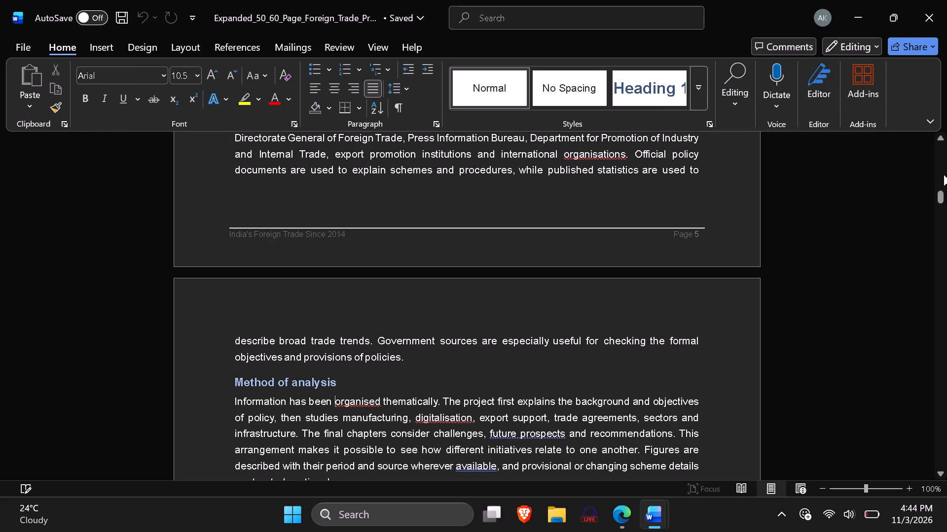
Examine the pages around Purpose and scope of this project and chapter 1, including Importance for a developing economy and its page break.
left_click_drag(937, 194, 942, 182)
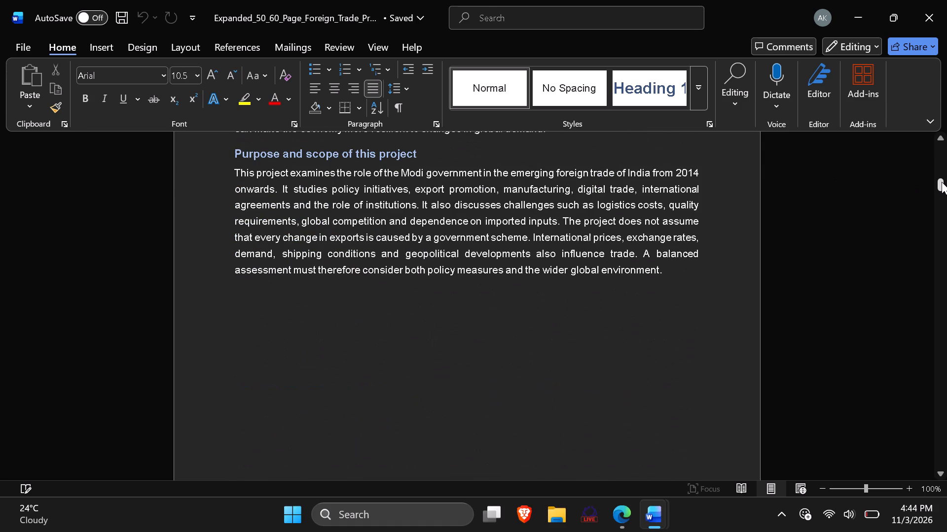
left_click(473, 341)
key("Up")
key("Up")
key("Up")
key("Up")
key("Up")
key("Up")
key("Up")
key("Up")
key("Up")
key("Up")
key("Up")
key("Up")
key("Up")
key("Up")
key("Up")
key("Up")
key("Up")
key("Up")
key("Up")
key("Up")
key("Down")
key("Down")
key("Down")
key("Down")
key("Down")
key("Down")
key("Down")
key("Down")
key("Down")
key("Down")
key("Down")
key("Down")
key("Down")
key("Down")
key("Down")
key("Down")
key("Down")
key("Down")
key("Down")
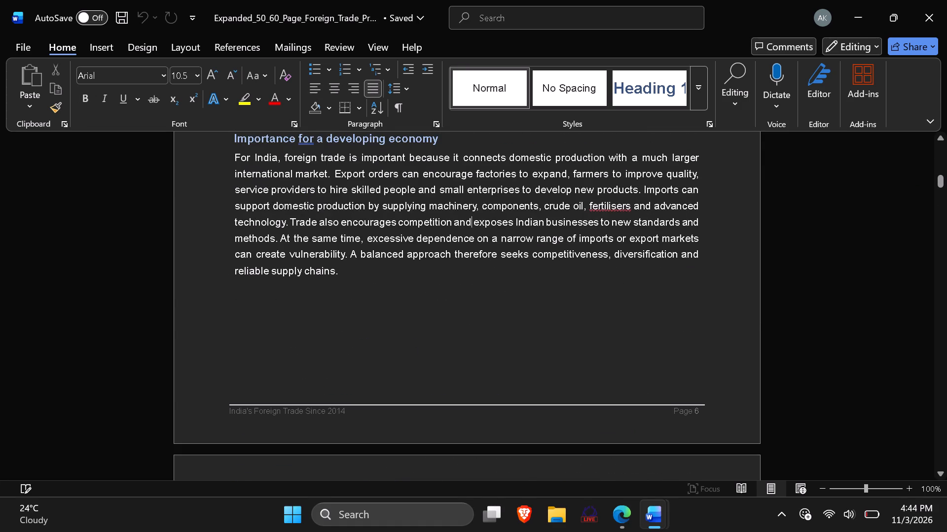
key("Up")
key("Up")
key("Up")
key("Up")
key("Up")
key("Up")
key("Up")
key("Up")
key("Up")
key("Up")
key("Up")
key("Up")
key("Up")
key("Up")
key("Up")
key("Up")
key("Up")
key("Up")
key("Up")
key("Up")
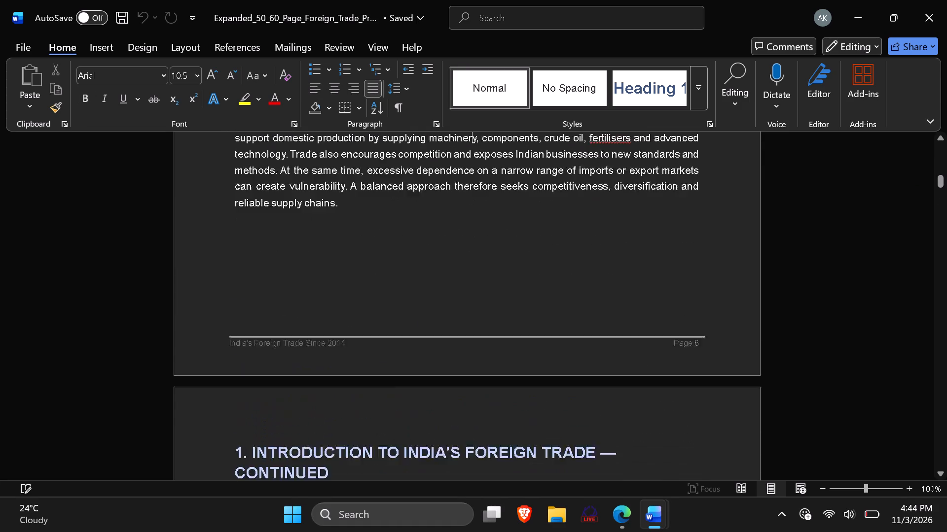
key("Up")
key("Up")
key("Up")
key("Up")
Select the word INTRODUCTION in the heading "1. INTRODUCTION TO INDIA'S FOREIGN TRADE".
key("Down")
key("Down")
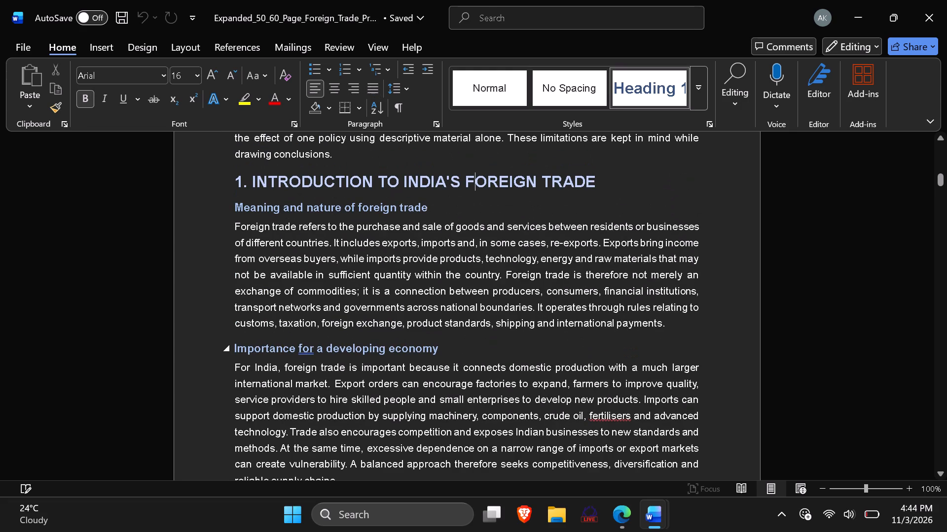
key("Down")
key("Up")
key("Left")
key("Left")
key("Left")
key("Left")
key("Left")
key("Left")
key("Left")
key("Left")
key("Left")
key("Left")
key("Left")
key("Left")
key("Left")
key("Left")
key("Left")
key("Left")
key("Left")
key("Left")
key("Left")
key("Left")
key("Left")
key("Right")
key("shift+Right")
key("shift+Right")
key("shift+Right")
key("shift+Right")
key("shift+Right")
key("shift+Right")
key("shift+Right")
key("shift+Right")
key("shift+Right")
key("shift+Right")
key("shift+Right")
key("shift+Right")
key("shift+Right")
key("shift+Right")
key("shift+Right")
key("shift+Right")
key("shift+Right")
key("shift+Right")
key("shift+Right")
key("shift+Right")
key("shift+Right")
key("shift+Right")
key("shift+Right")
key("shift+Right")
key("shift+Right")
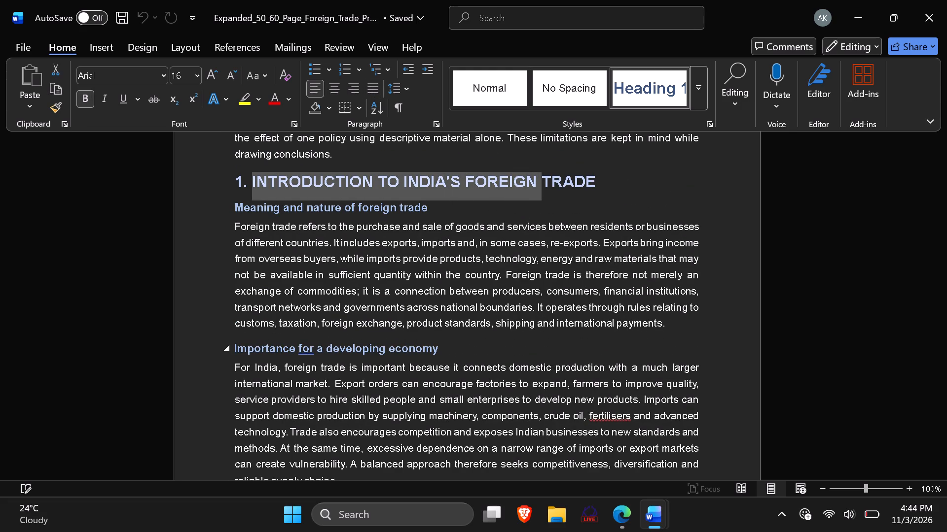
key("shift+Left")
key("shift+Left")
key("shift+Left")
key("shift+Left")
key("shift+Left")
key("shift+Left")
key("shift+Left")
key("shift+Left")
key("shift+Left")
key("shift+Left")
key("shift+Left")
key("shift+Left")
key("shift+Left")
key("shift+Left")
key("shift+Left")
key("shift+Left")
key("shift+Left")
key("shift+Left")
key("shift+Left")
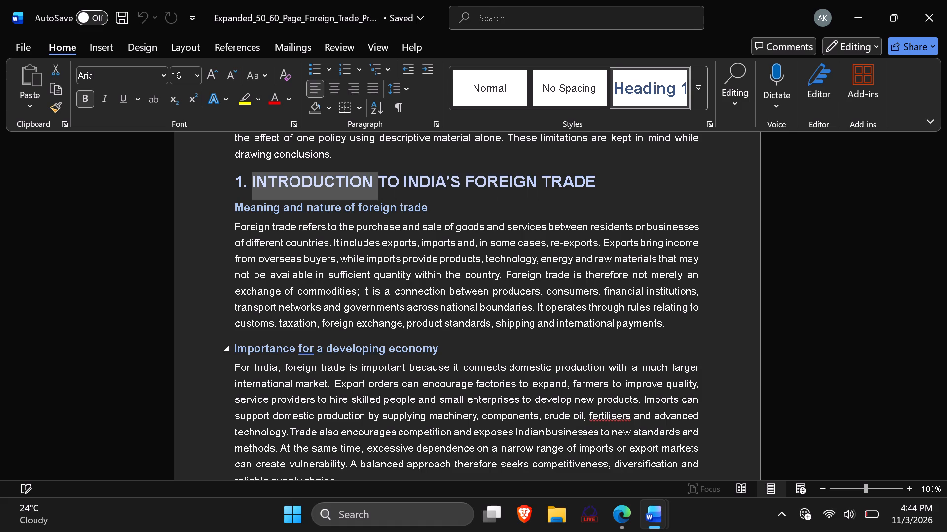
key("shift+Left")
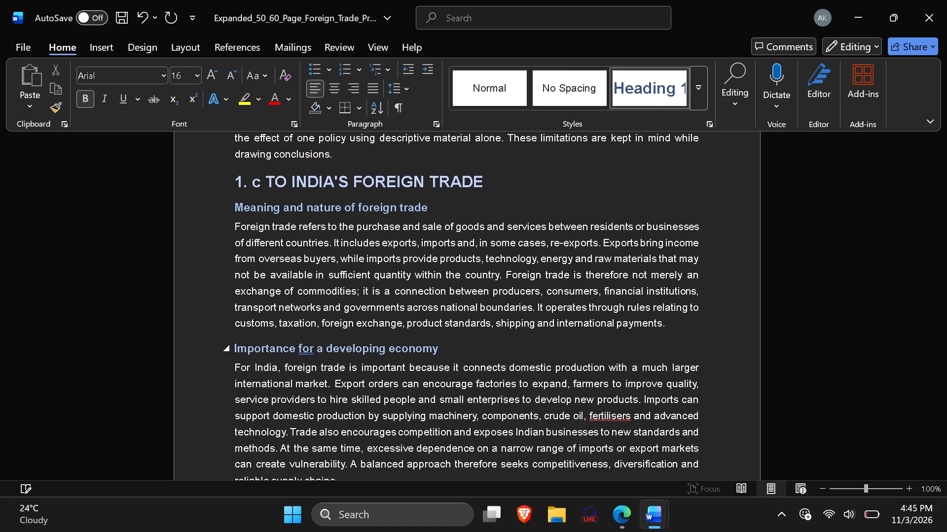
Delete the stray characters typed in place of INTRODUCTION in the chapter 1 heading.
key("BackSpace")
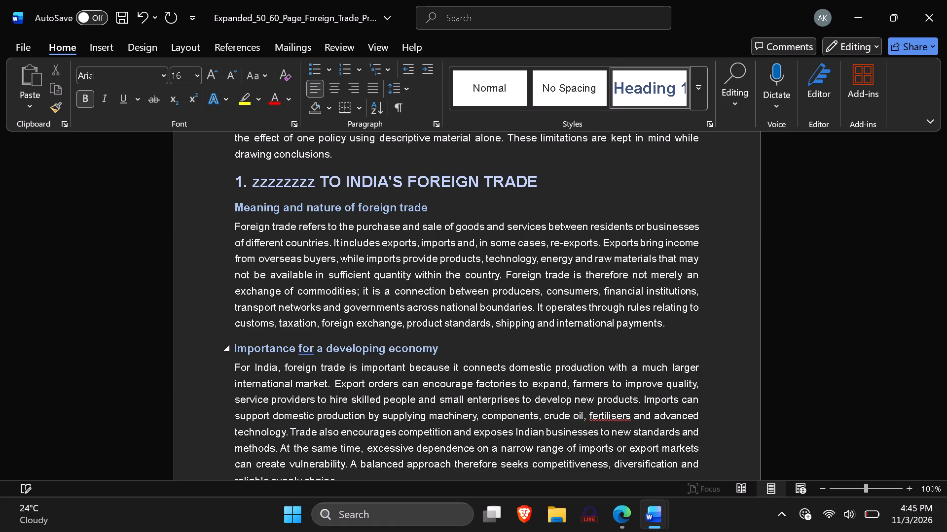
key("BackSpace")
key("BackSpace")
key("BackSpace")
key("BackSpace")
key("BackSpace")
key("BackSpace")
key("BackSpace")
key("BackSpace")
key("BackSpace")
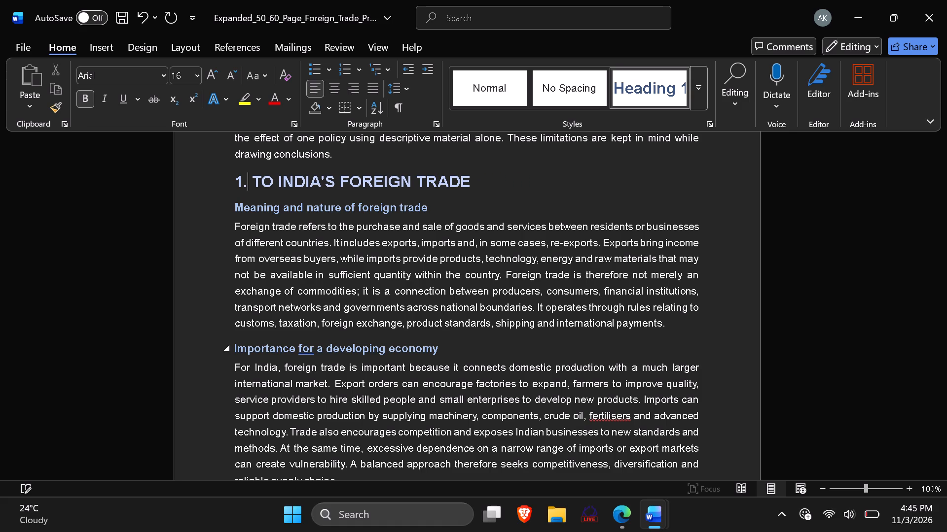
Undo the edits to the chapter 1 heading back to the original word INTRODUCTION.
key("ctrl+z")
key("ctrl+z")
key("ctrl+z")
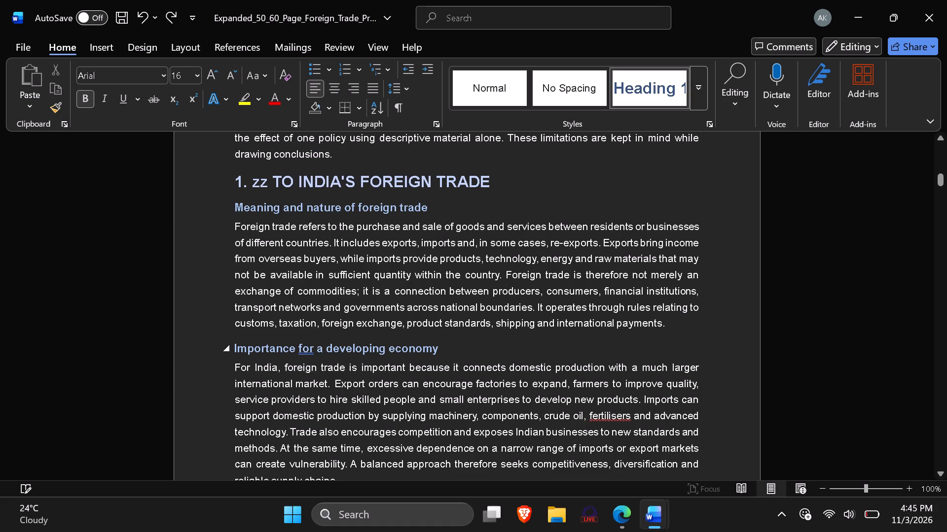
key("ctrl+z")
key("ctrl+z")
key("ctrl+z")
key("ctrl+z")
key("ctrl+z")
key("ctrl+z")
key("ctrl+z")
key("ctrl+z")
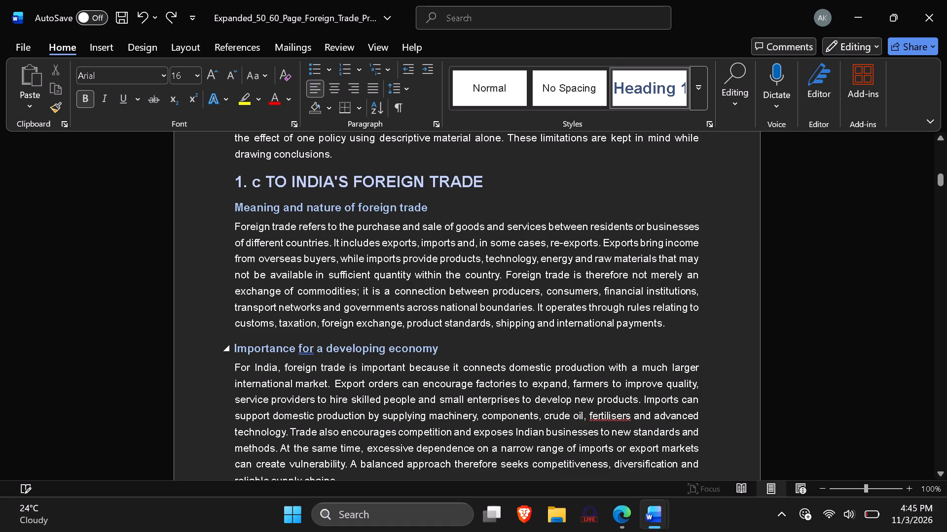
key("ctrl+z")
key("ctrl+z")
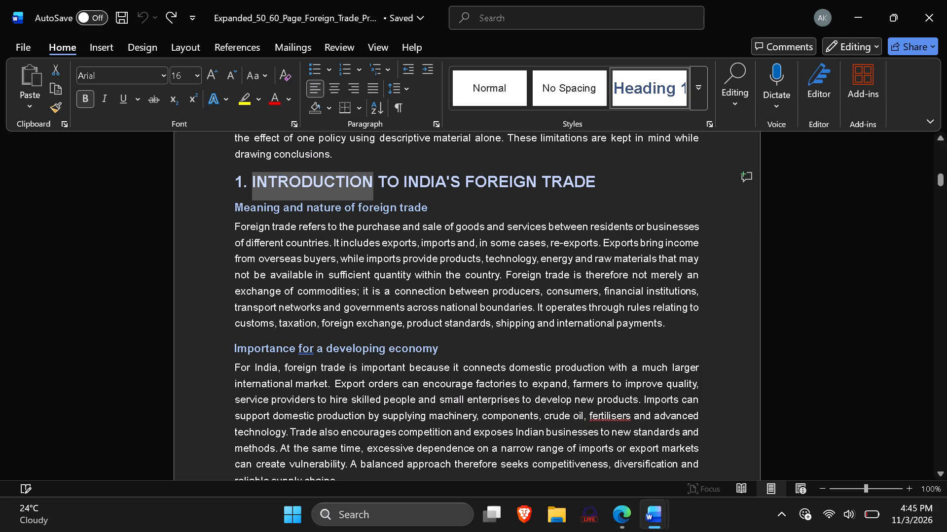
Copy the selected word INTRODUCTION into the blank Document2 and dismiss the pasting tip.
key("ctrl+c")
key("alt+Tab")
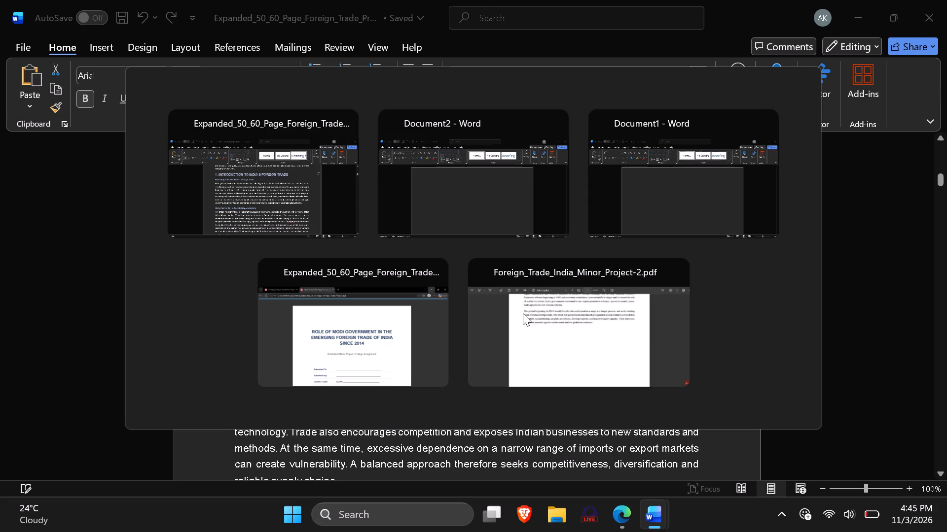
key("ctrl+v")
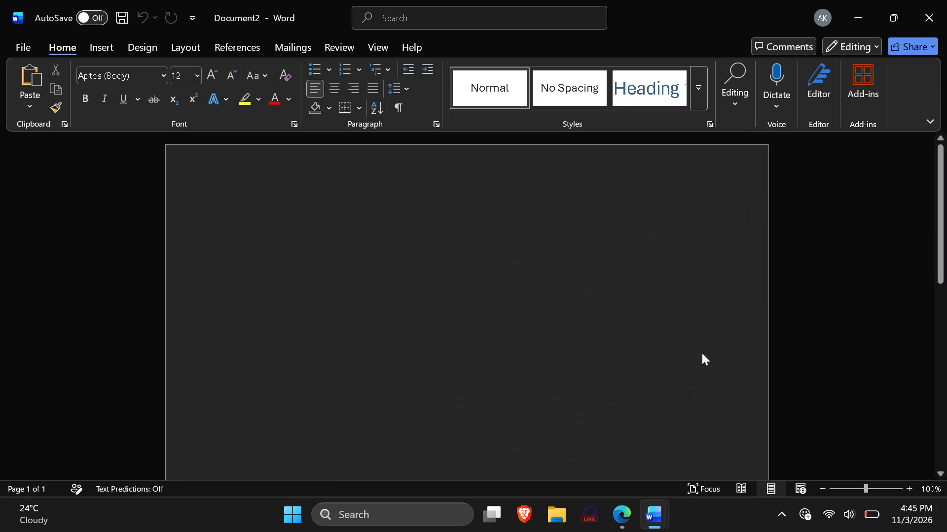
key("Escape")
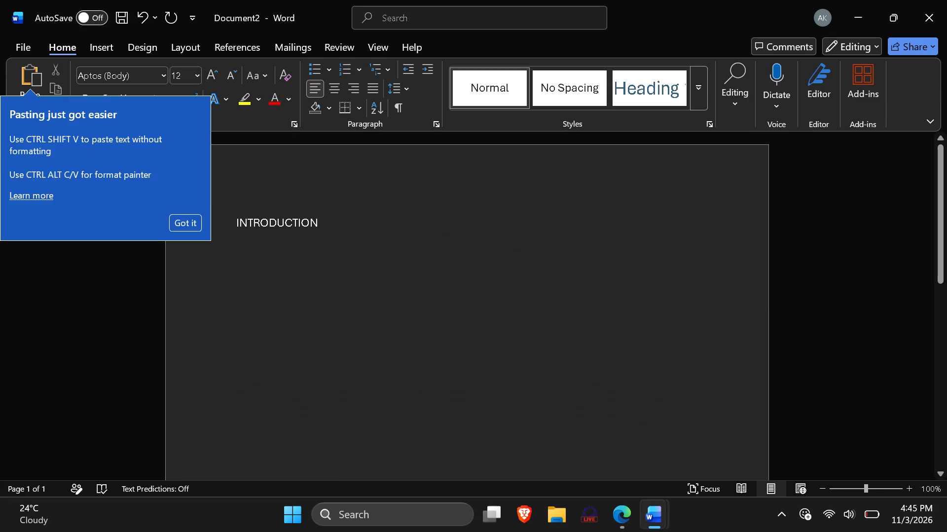
left_click(187, 220)
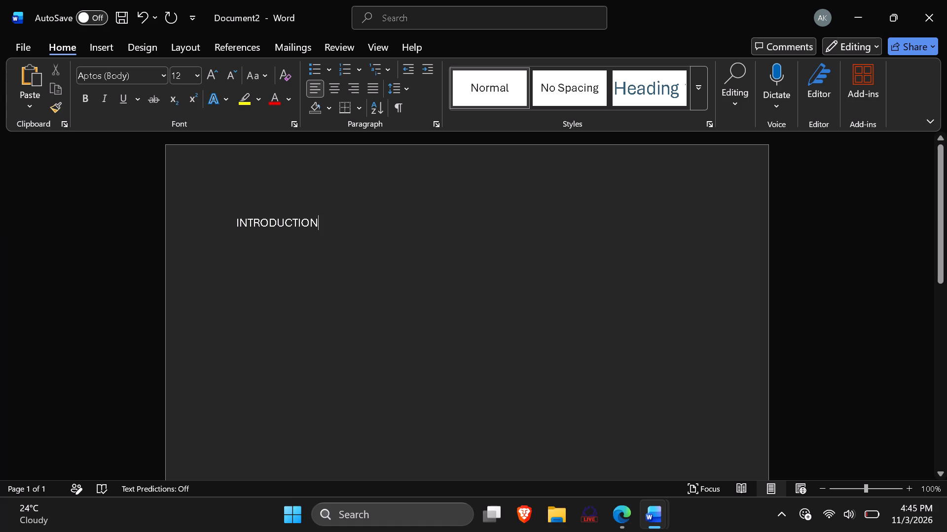
Shift the INTRODUCTION title toward the middle of the line by inserting leading spaces.
left_click(234, 224)
key("space")
key("space")
key("space")
key("space")
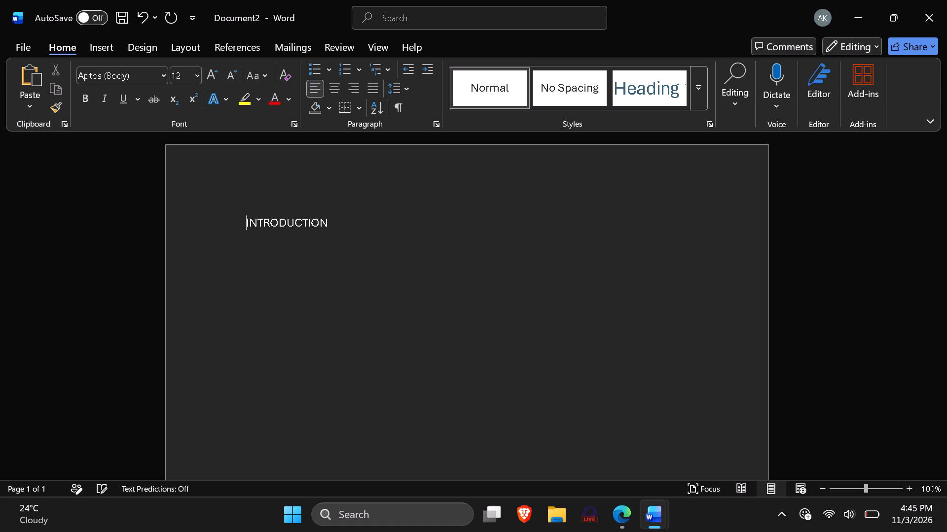
Switch back to the converted Expanded_50_60_Page_Foreign_Trade_Project document.
key("alt+Tab")
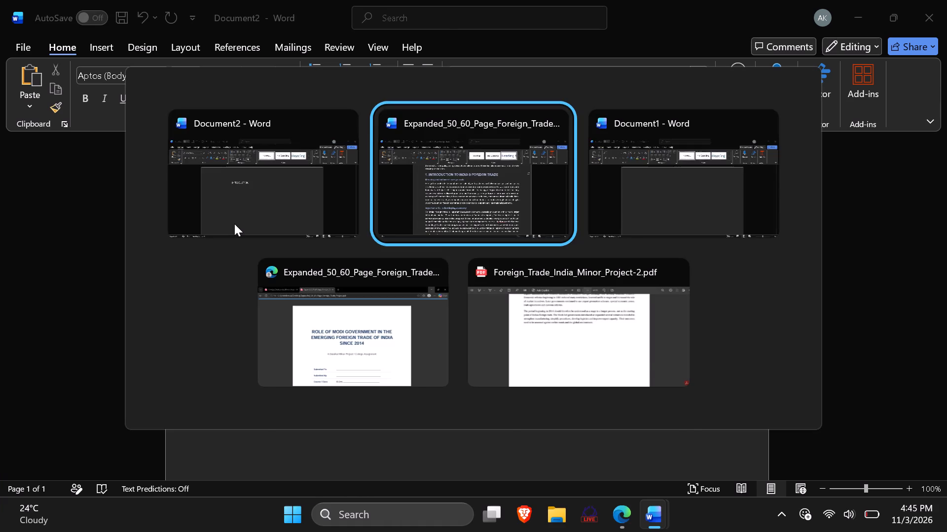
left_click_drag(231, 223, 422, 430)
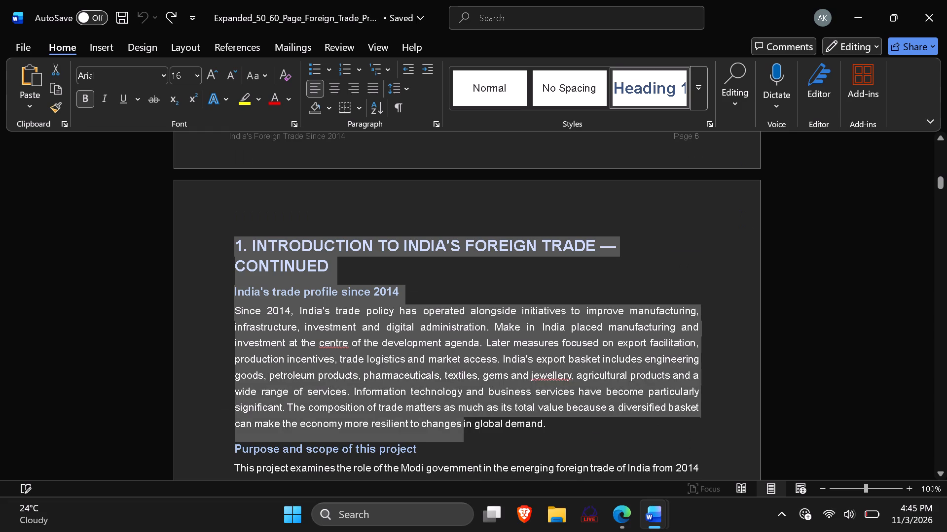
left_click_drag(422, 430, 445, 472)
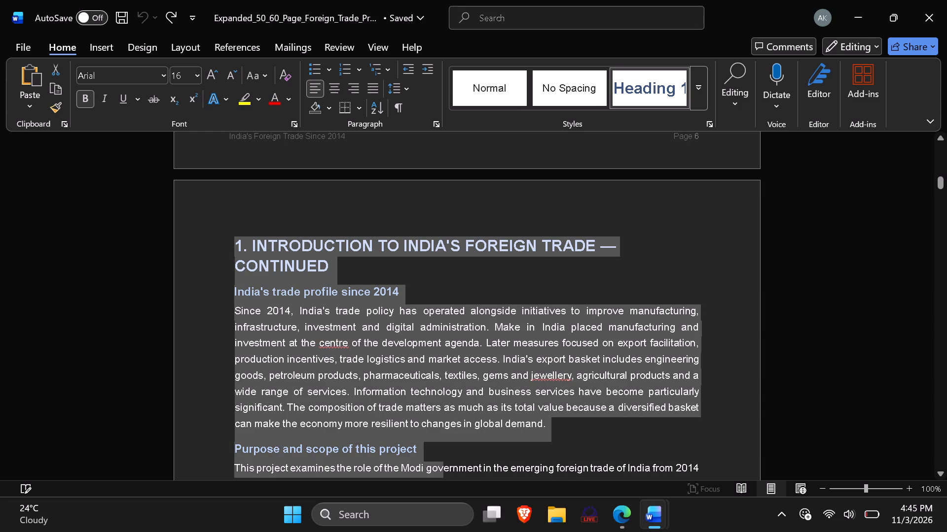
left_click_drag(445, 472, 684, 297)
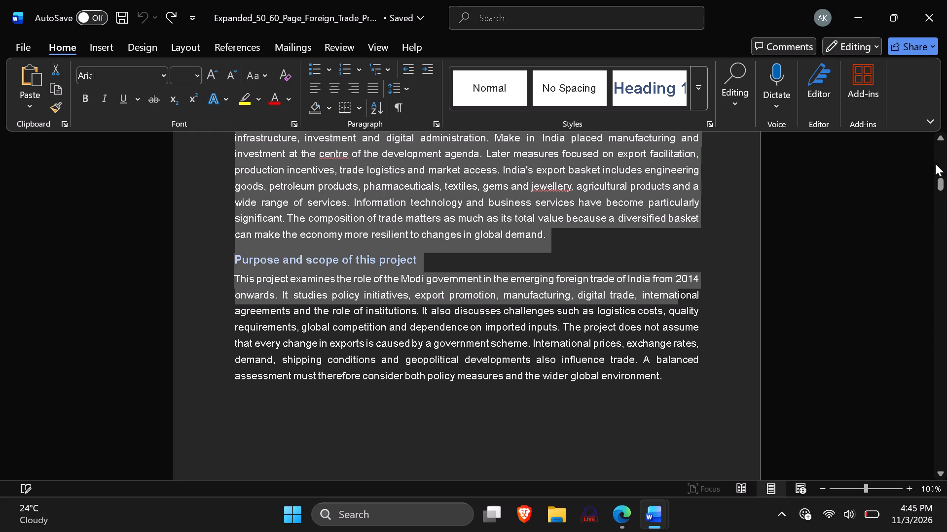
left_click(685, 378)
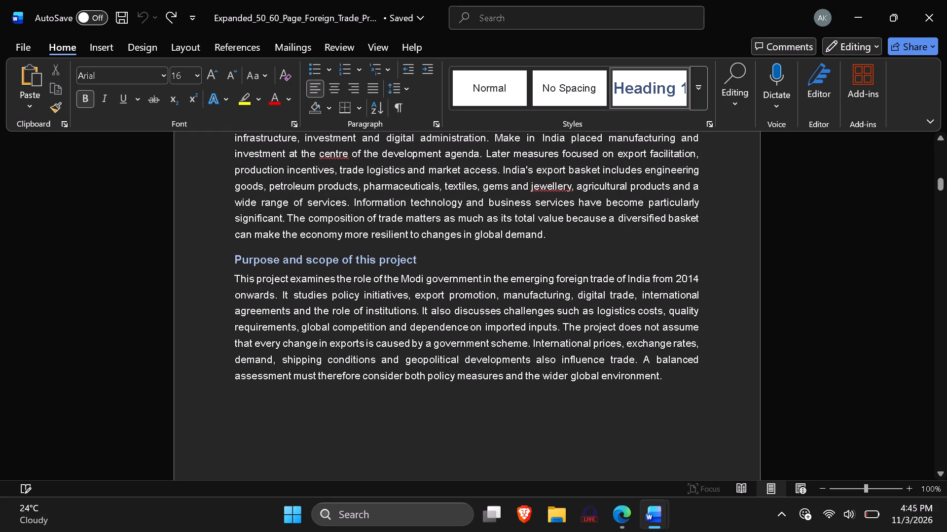
Copy the chapter 1 text from "Foreign trade refers to the purchase" through the end of the Purpose and scope of this project section.
left_click(666, 378)
left_click_drag(666, 378, 595, 366)
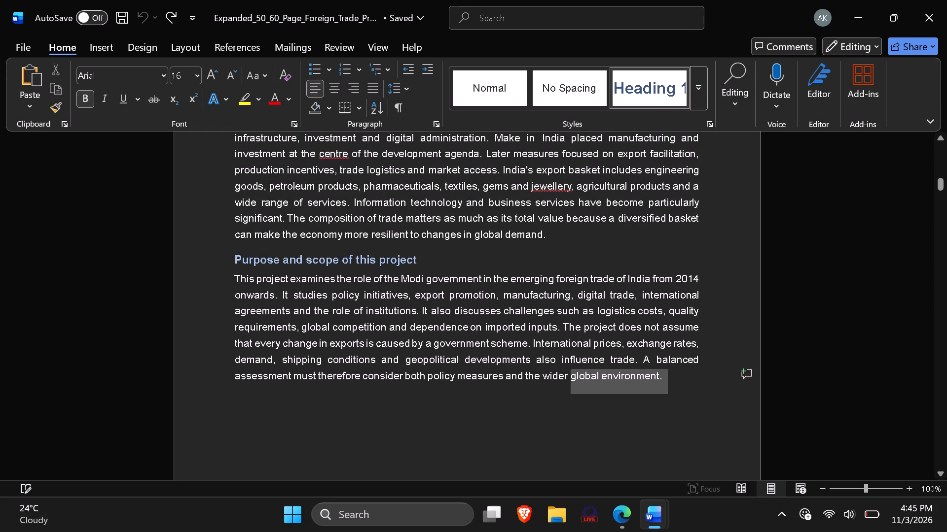
left_click_drag(595, 366, 439, 137)
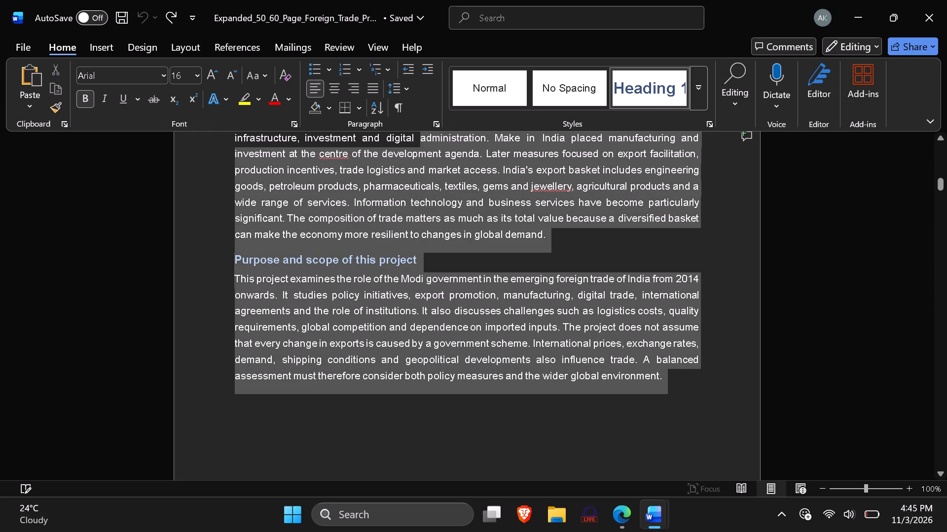
left_click_drag(439, 137, 370, 298)
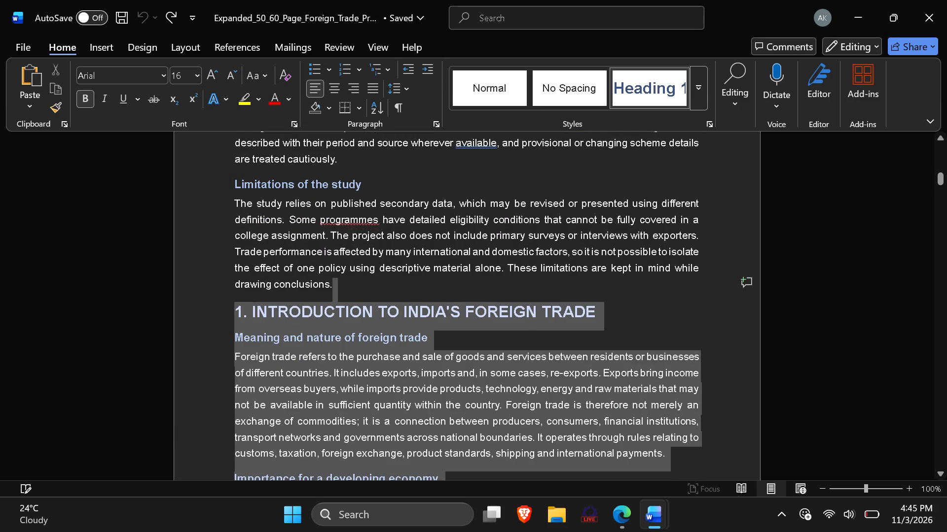
left_click_drag(370, 298, 237, 358)
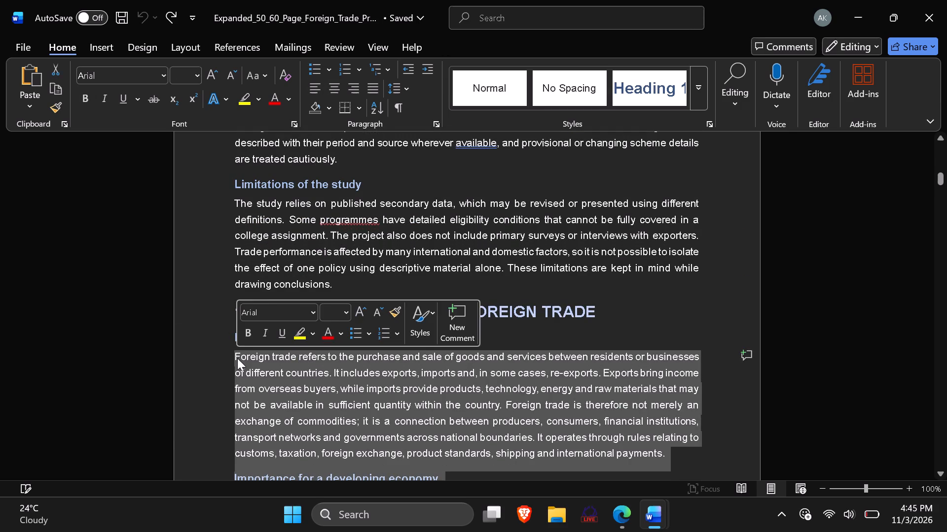
key("ctrl+c")
Paste the copied chapter text on a new line below INTRODUCTION in Document2.
key("alt+Tab")
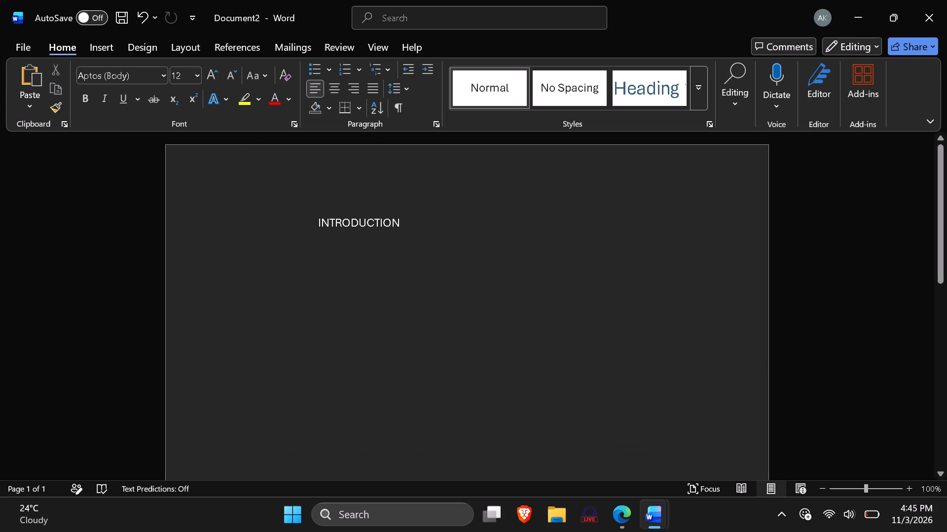
left_click(427, 235)
key("Return")
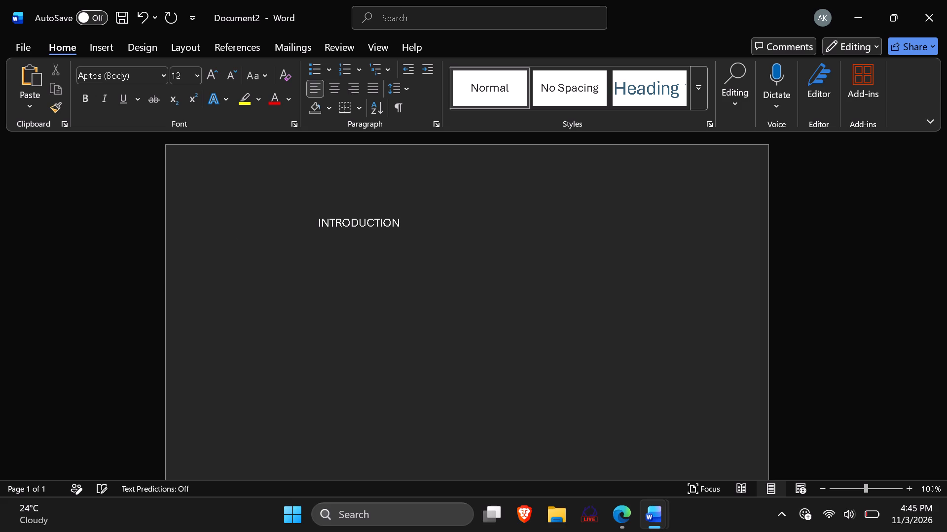
key("ctrl+v")
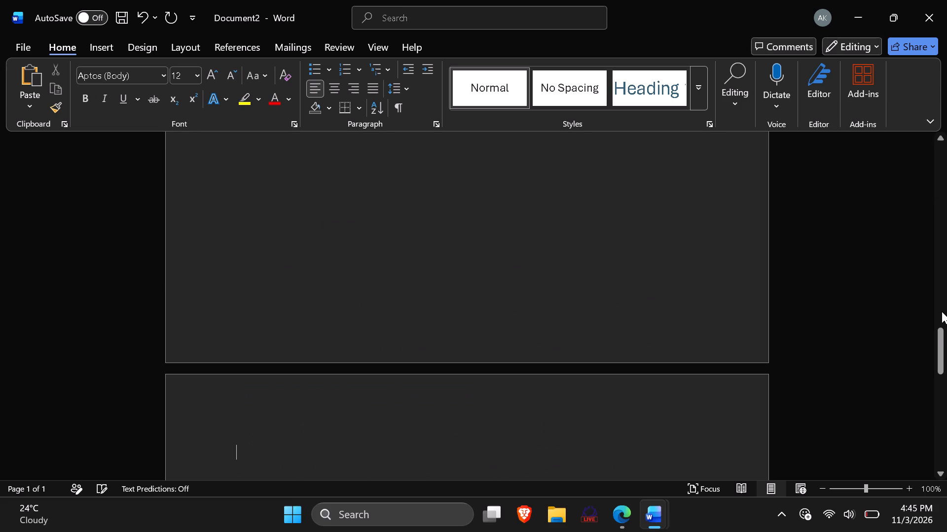
Delete the heading "1. INTRODUCTION TO INDIA'S FOREIGN TRADE — CONTINUED" from the pasted text.
left_click_drag(942, 339, 944, 262)
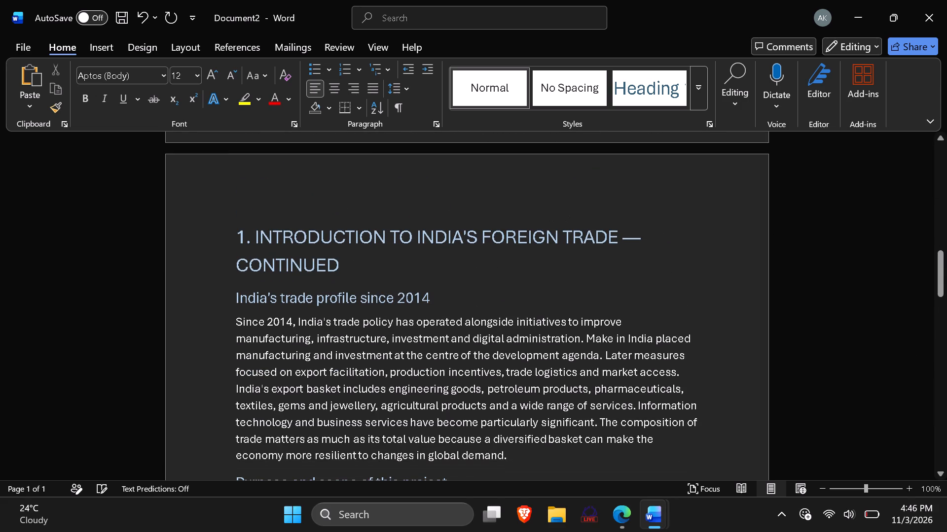
left_click_drag(236, 231, 392, 295)
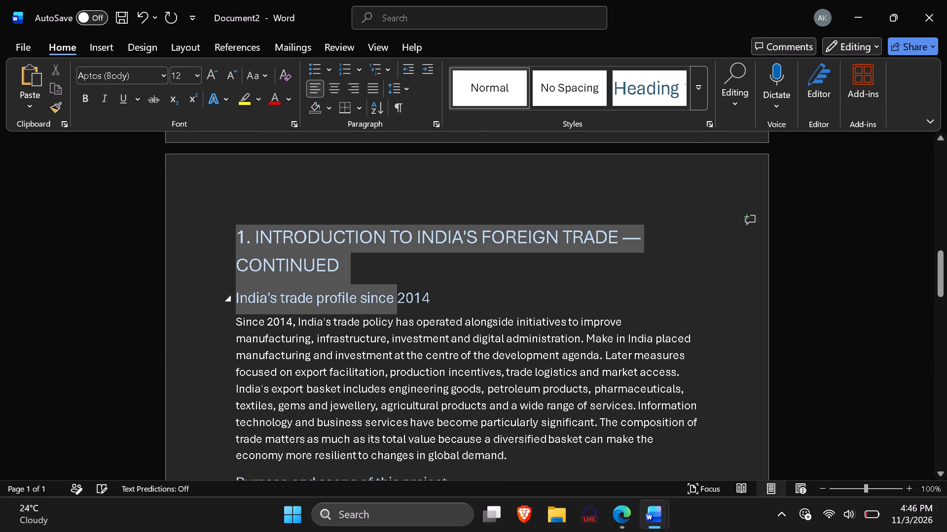
left_click_drag(392, 295, 345, 266)
key("Delete")
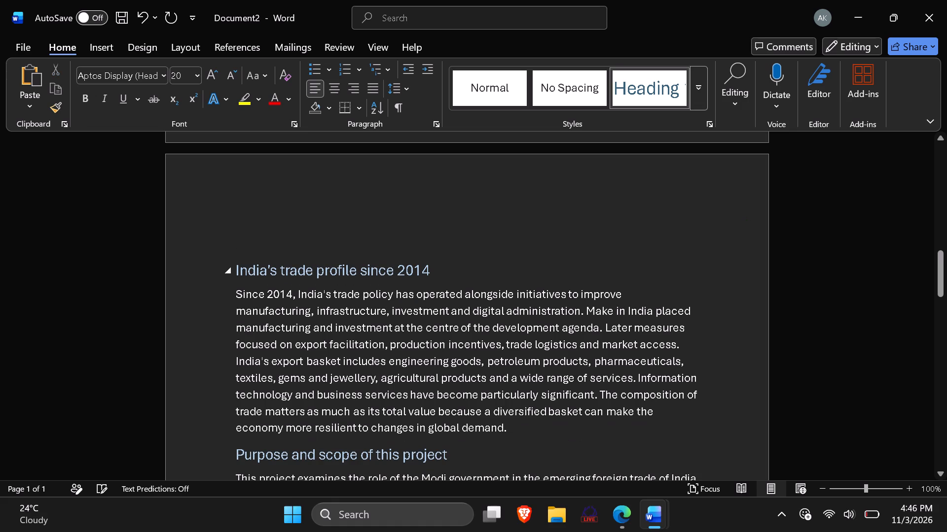
Delete the subheadings "India's trade profile since 2014" and "Purpose and scope of this project" from the pasted text.
left_click_drag(237, 269, 438, 274)
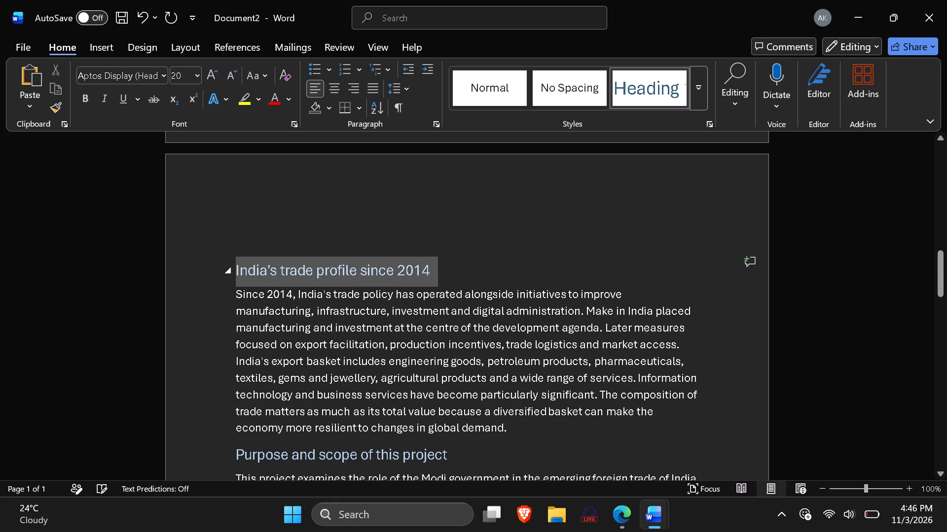
key("Delete")
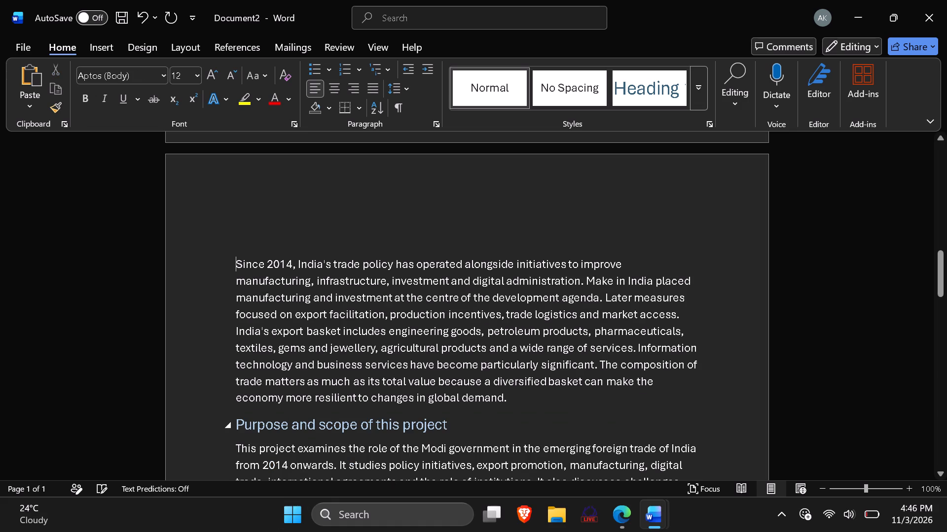
left_click_drag(447, 425, 225, 423)
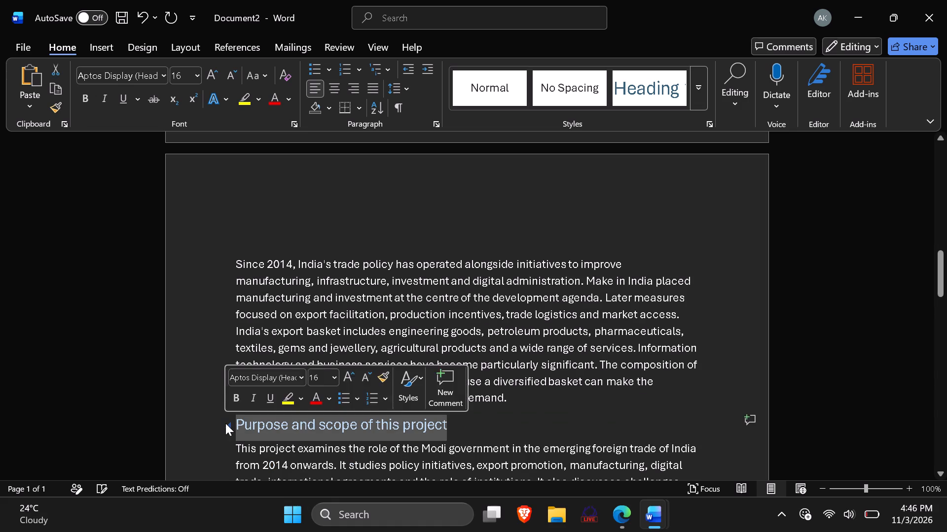
key("Delete")
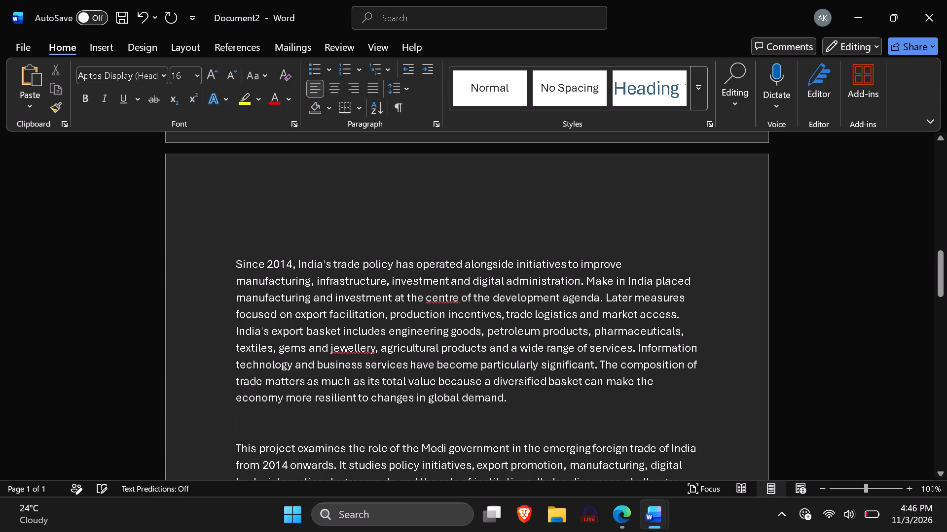
Remove the blank line above the paragraph beginning "This project examines the role", keeping it as a separate paragraph.
left_click(235, 452)
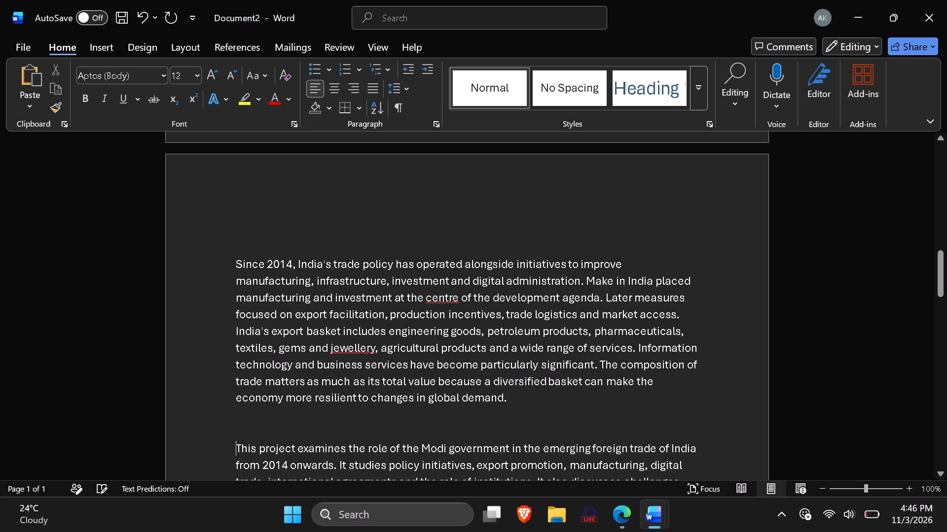
key("Delete")
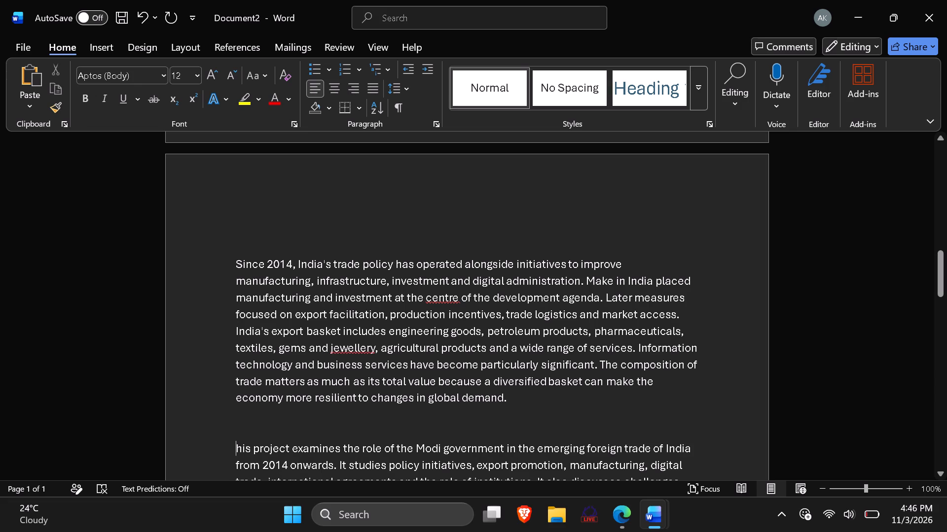
key("ctrl+z")
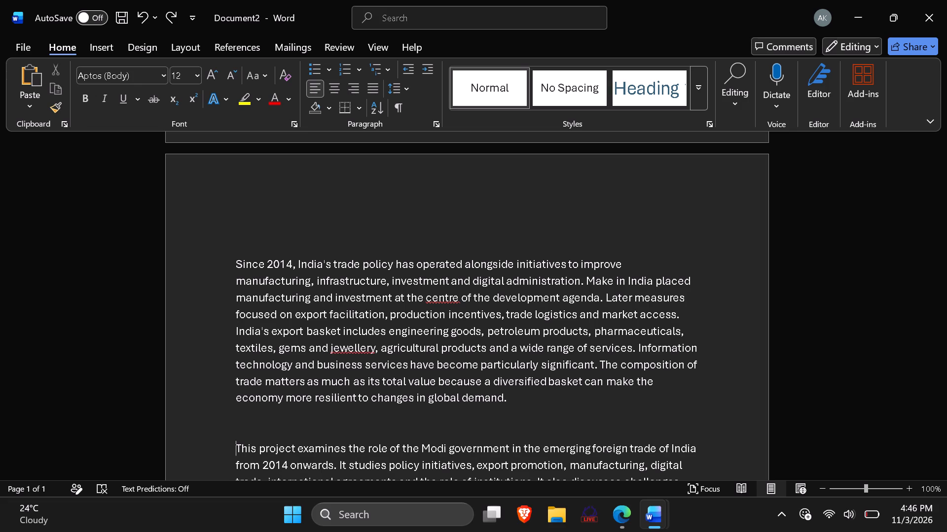
key("BackSpace")
key("BackSpace")
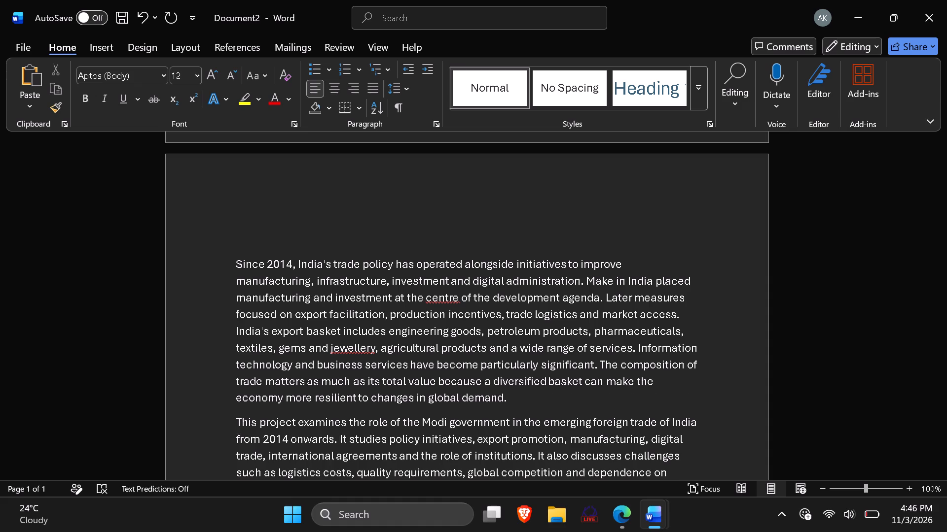
key("BackSpace")
key("Return")
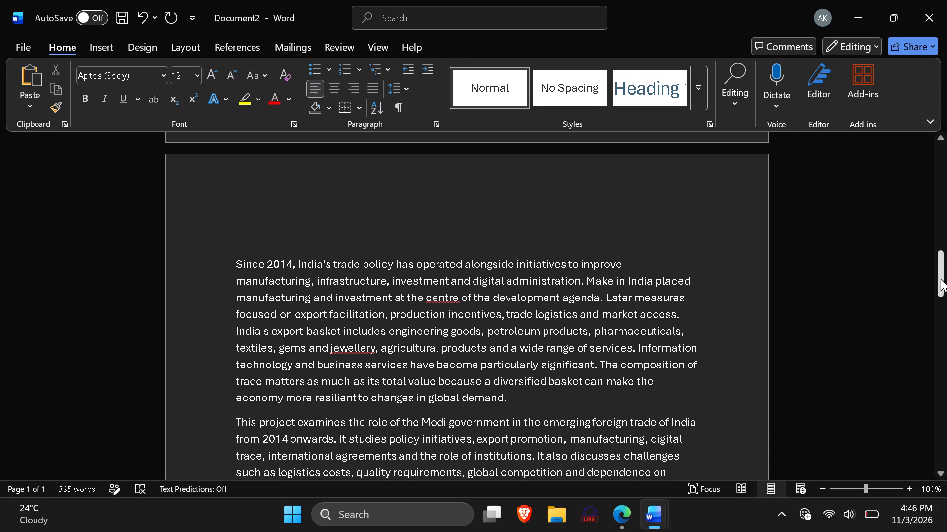
Delete the subheading "Importance for a developing economy" from the first page.
left_click_drag(941, 279, 936, 193)
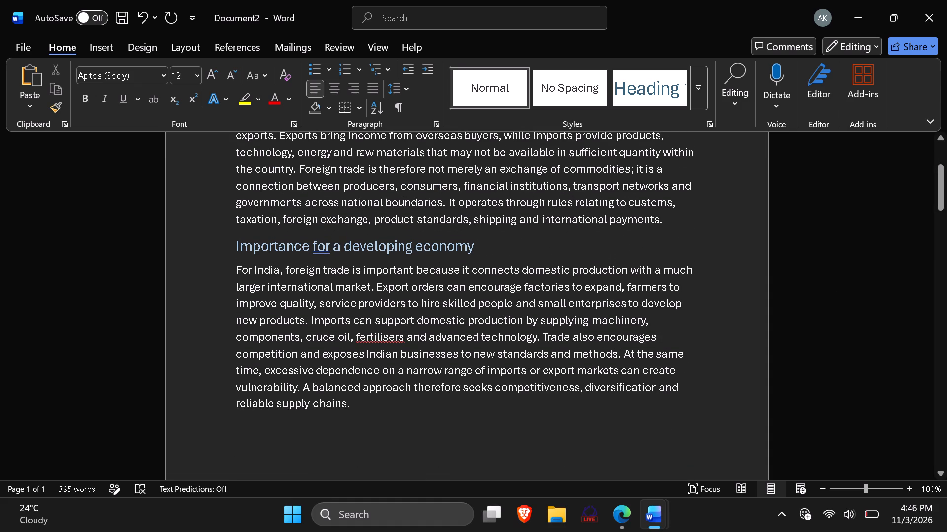
left_click_drag(480, 250, 333, 277)
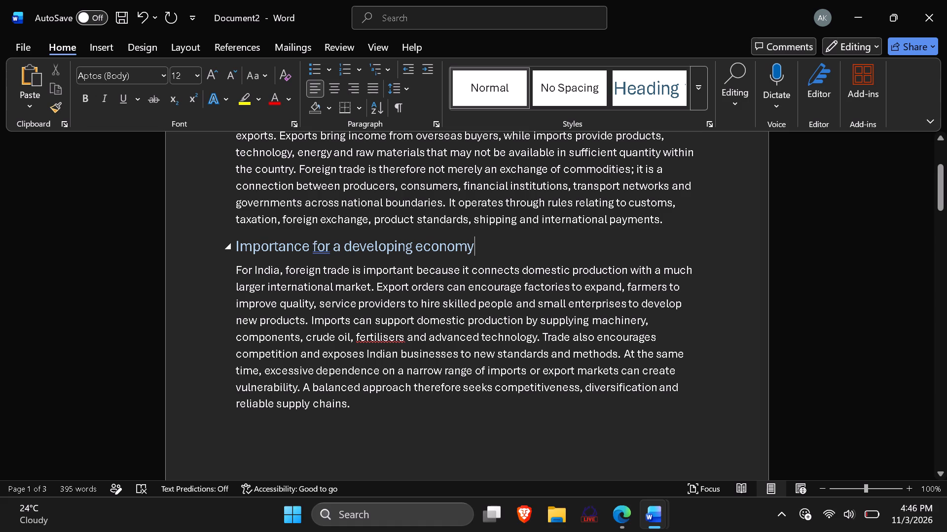
left_click_drag(333, 277, 241, 251)
key("Delete")
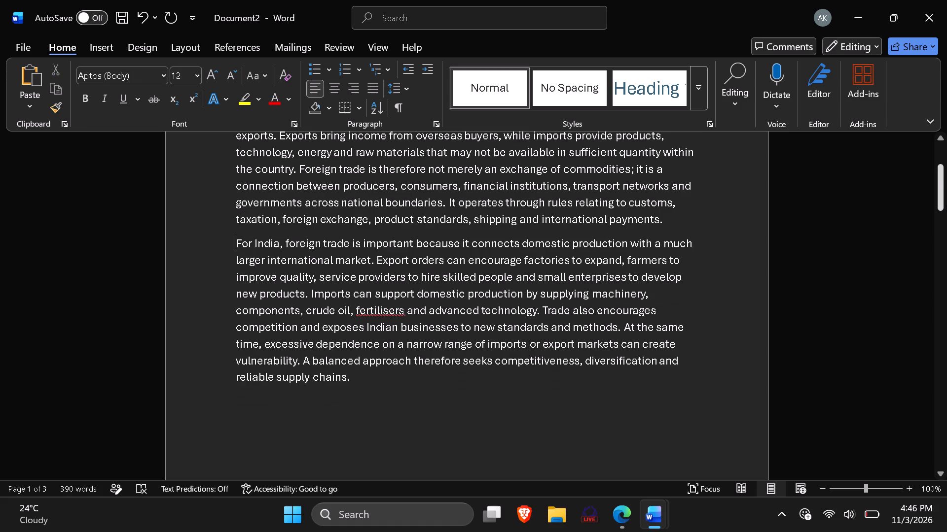
Set the INTRODUCTION title's font size to 16.
left_click_drag(942, 194, 943, 162)
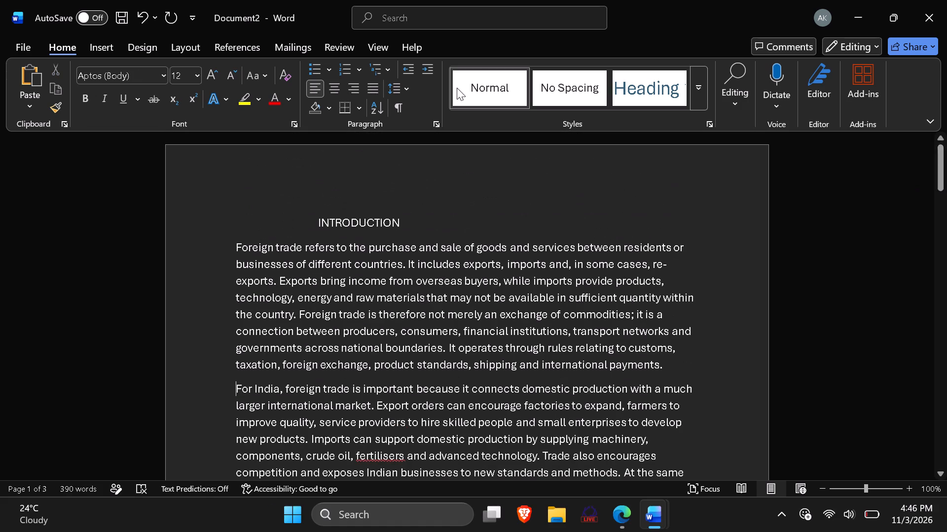
left_click_drag(315, 222, 424, 218)
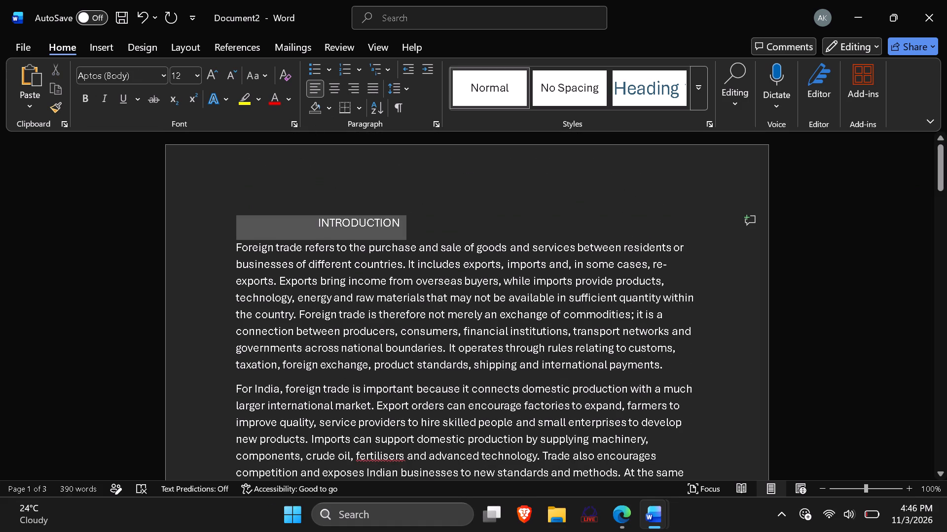
left_click_drag(424, 218, 418, 217)
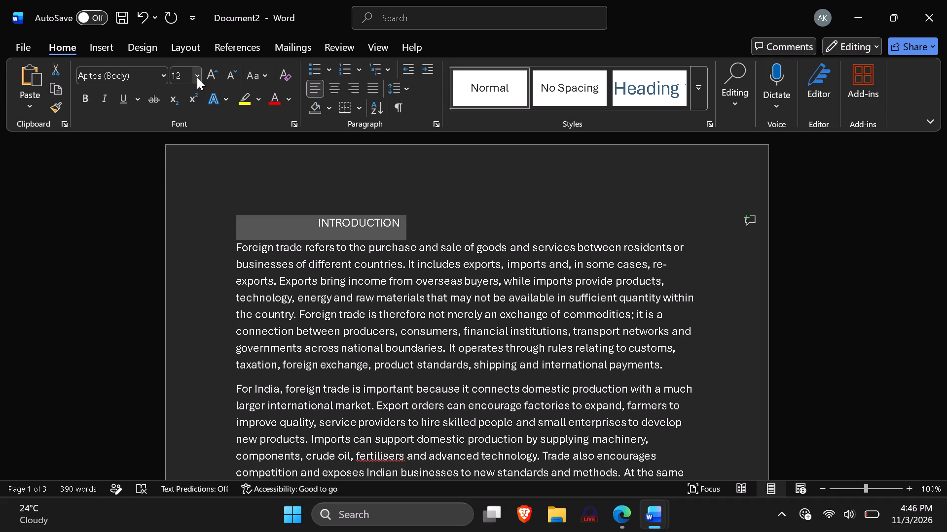
left_click(197, 77)
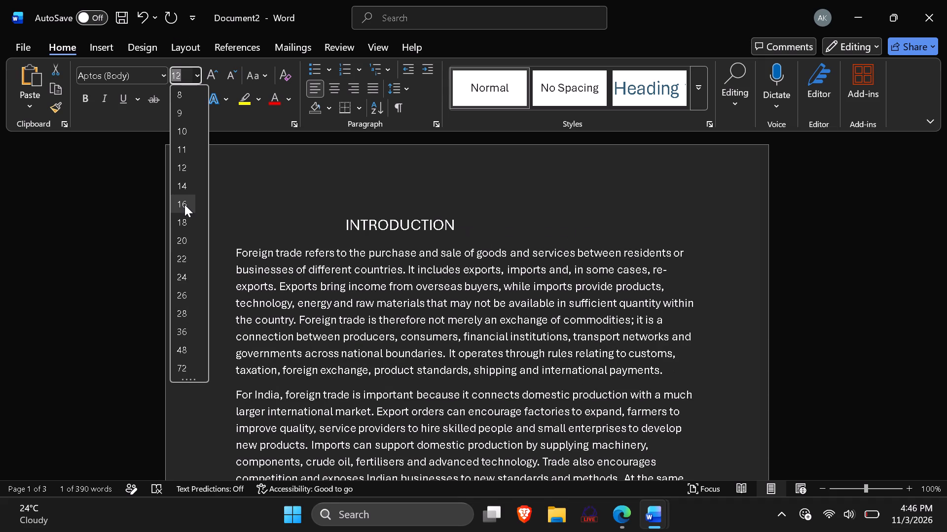
left_click(184, 204)
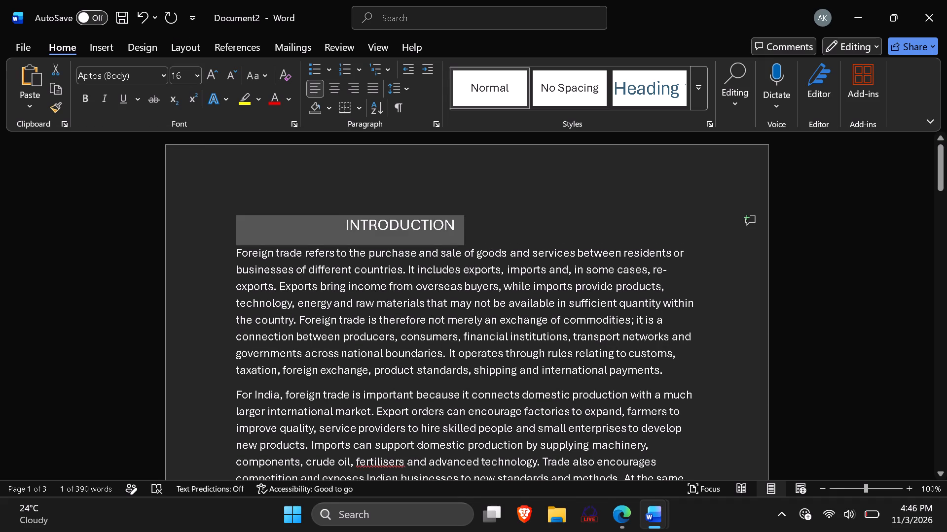
Set all the body text below the INTRODUCTION title to font size 12.
left_click_drag(237, 253, 401, 477)
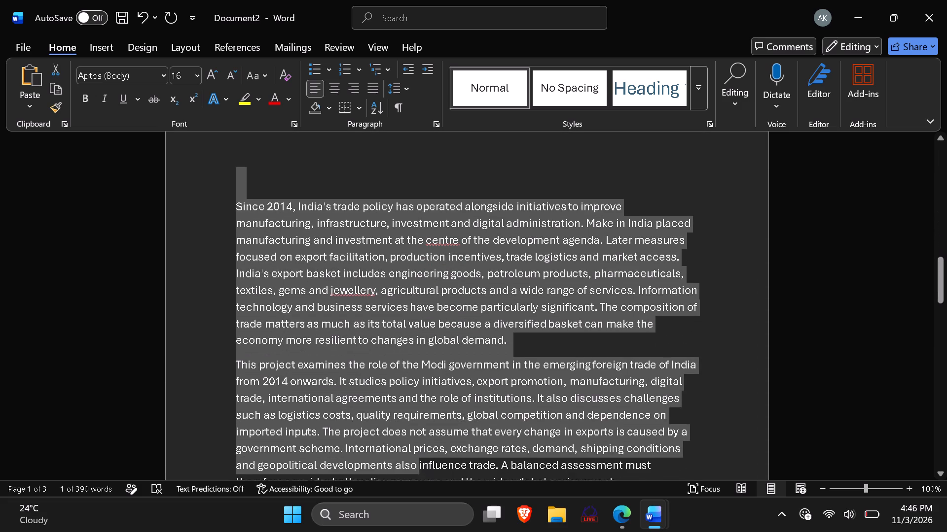
left_click_drag(401, 477, 599, 366)
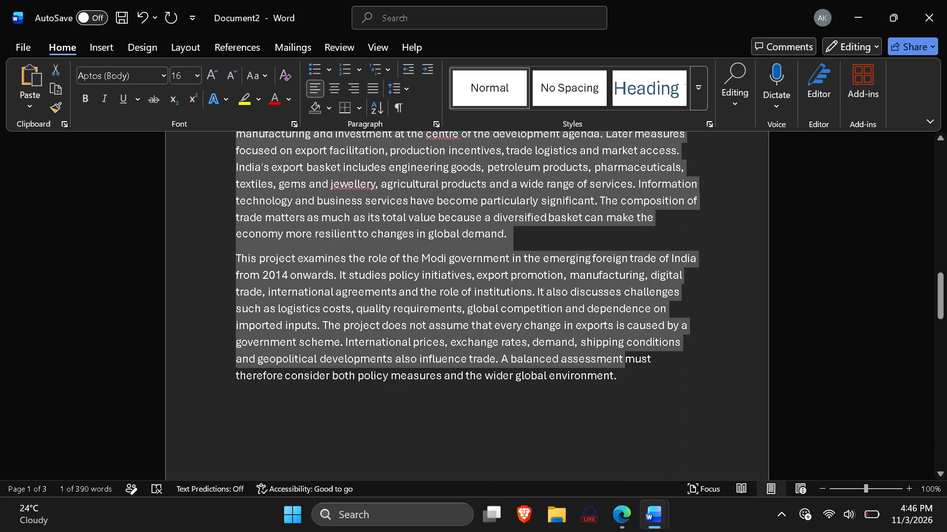
left_click_drag(599, 366, 650, 375)
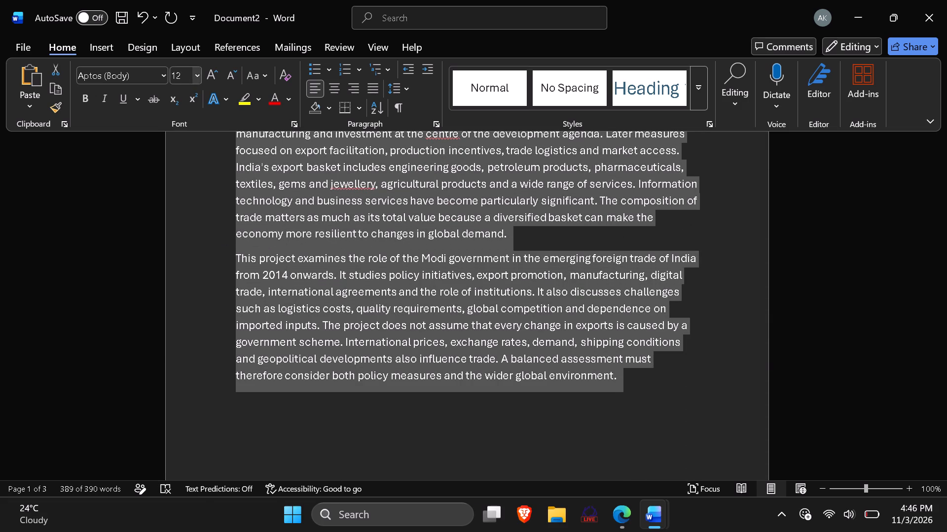
left_click(196, 81)
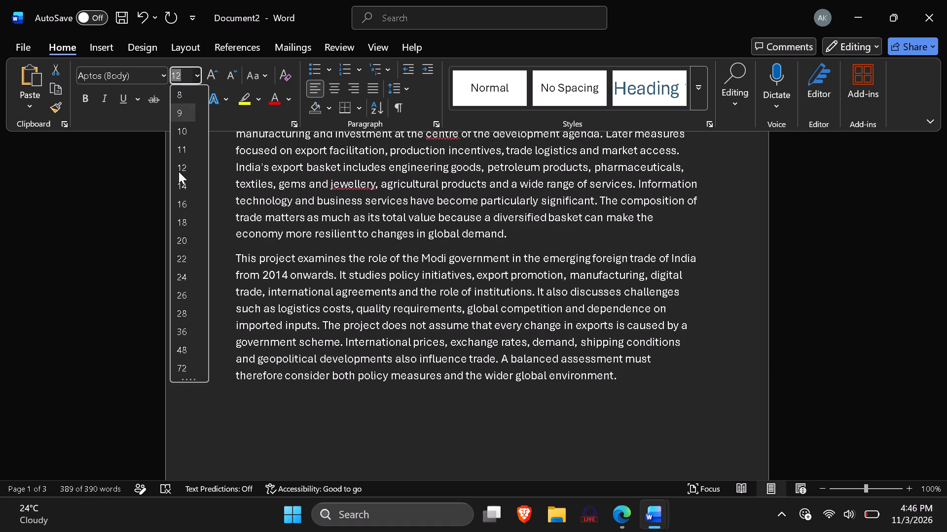
left_click(187, 167)
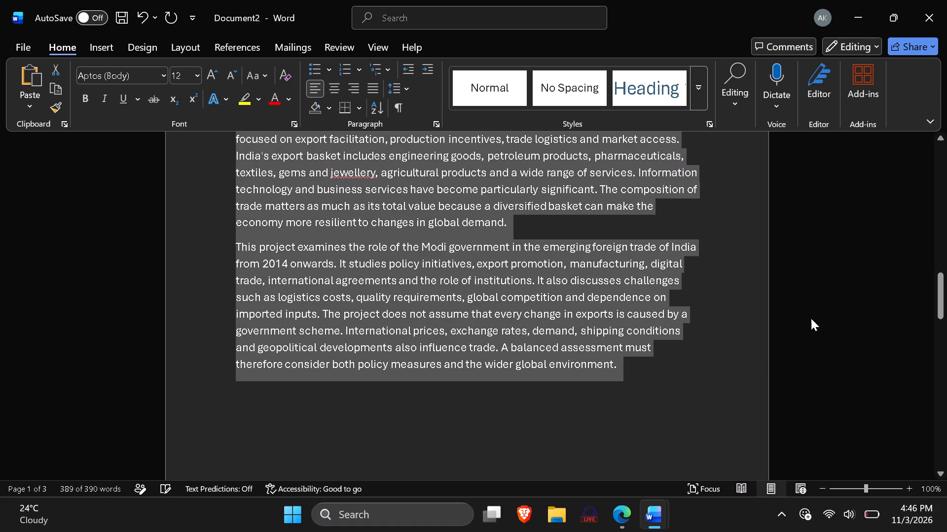
left_click(830, 258)
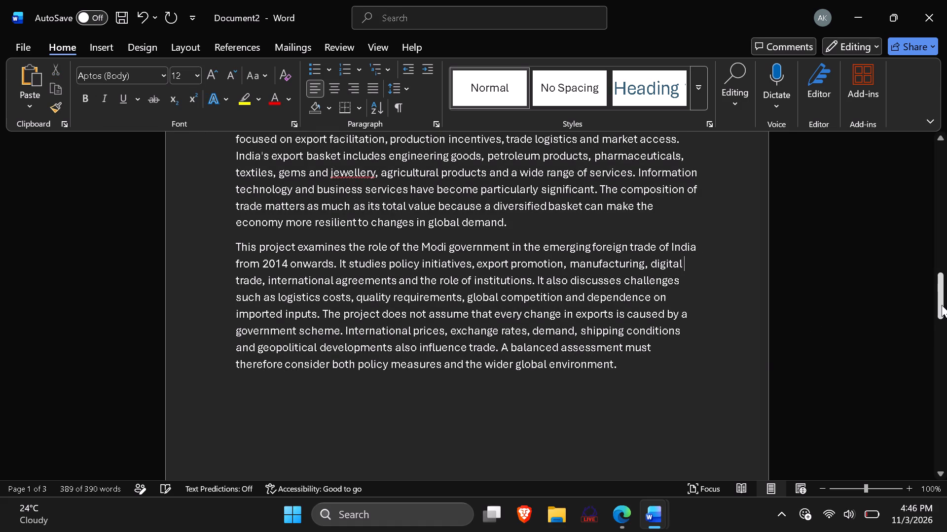
Set the body text from "Foreign trade refers to" through "crude oil, fertilisers and" to font size 11.
left_click_drag(942, 305, 923, 189)
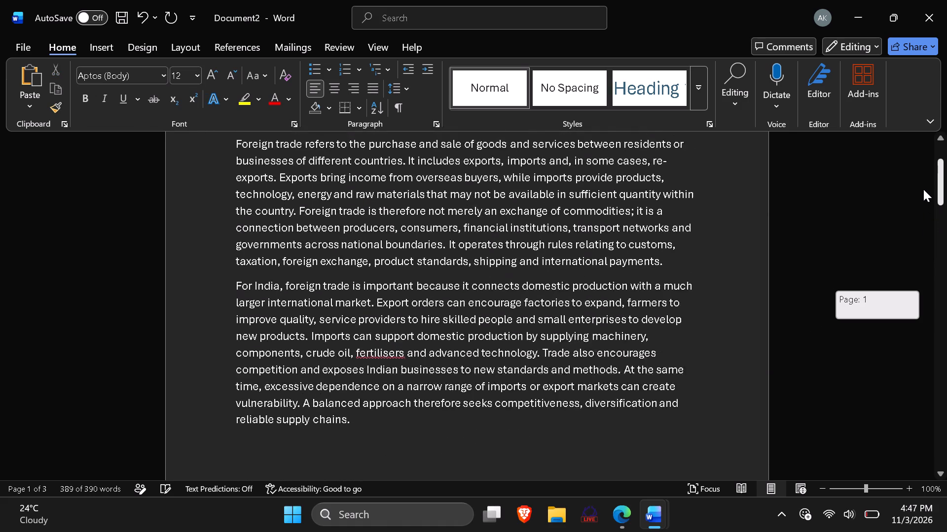
left_click_drag(923, 189, 922, 175)
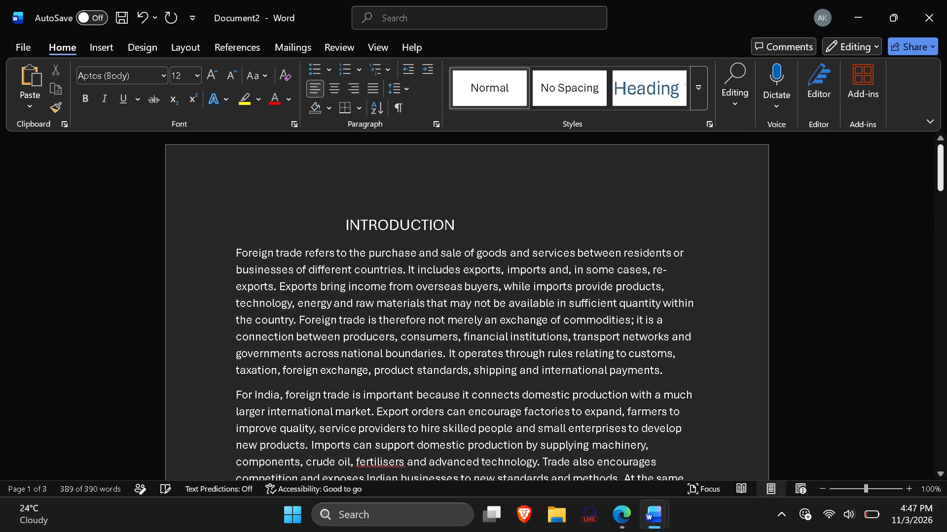
left_click_drag(236, 249, 241, 253)
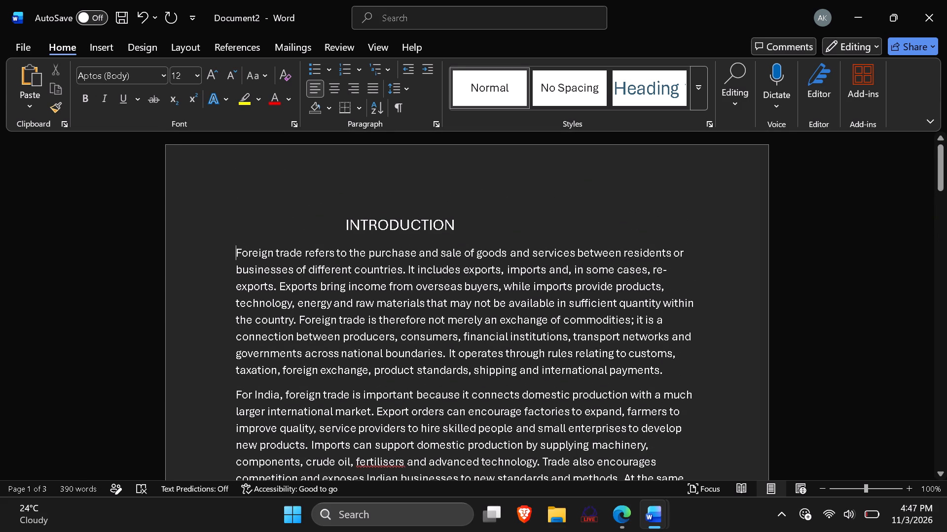
left_click_drag(241, 253, 418, 462)
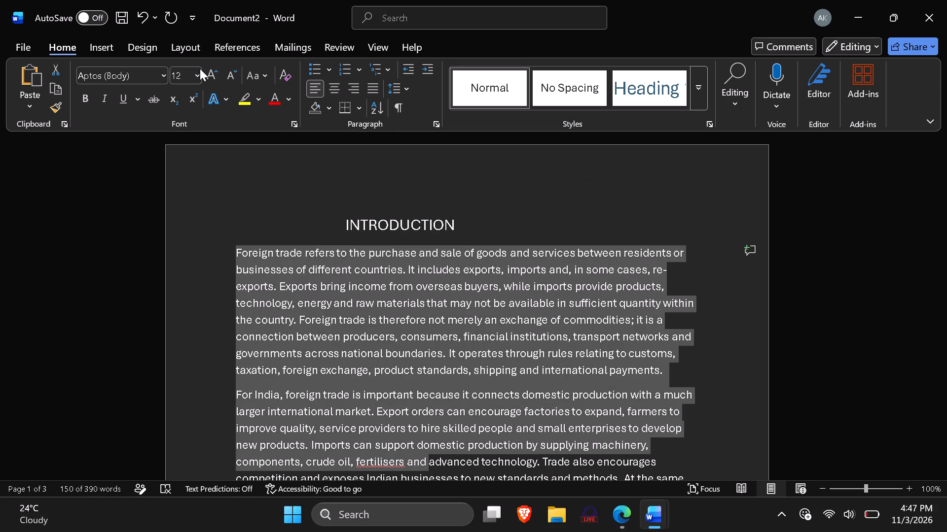
left_click(199, 70)
left_click(184, 151)
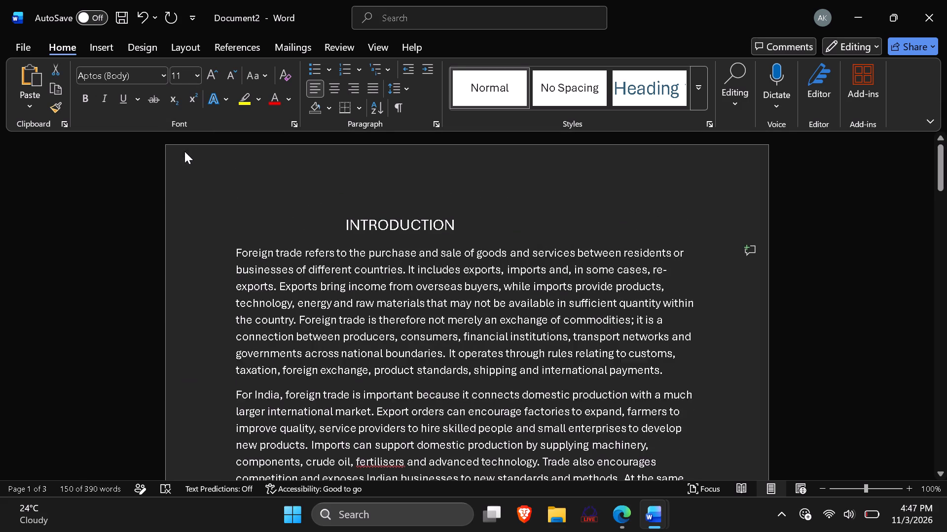
left_click(230, 203)
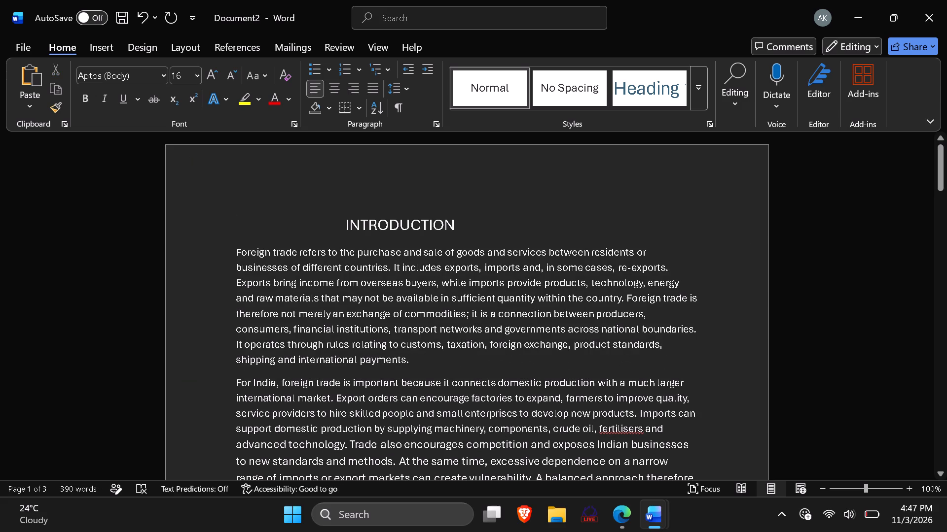
Insert five spaces before the INTRODUCTION title to shift it towards the centre of the page.
left_click(342, 234)
key("space")
key("space")
key("space")
key("space")
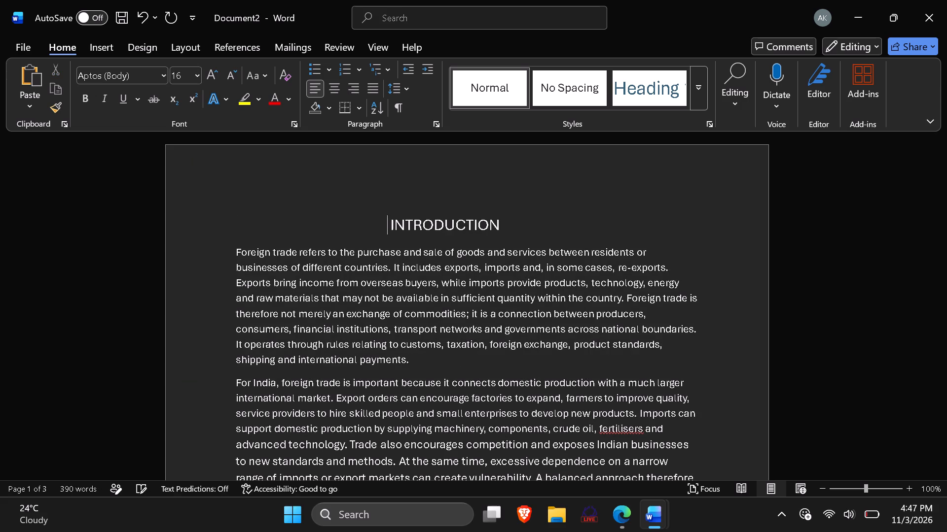
key("space")
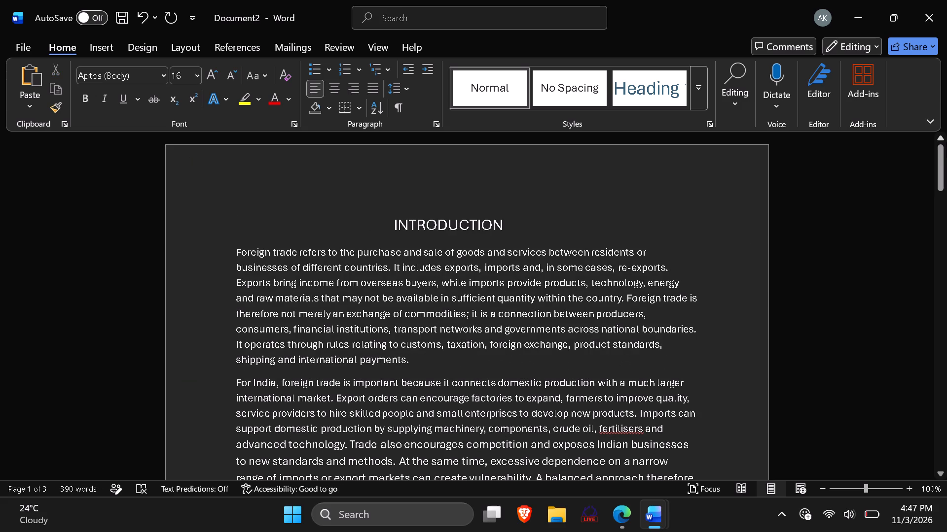
Make the INTRODUCTION title bold.
left_click_drag(940, 158, 940, 138)
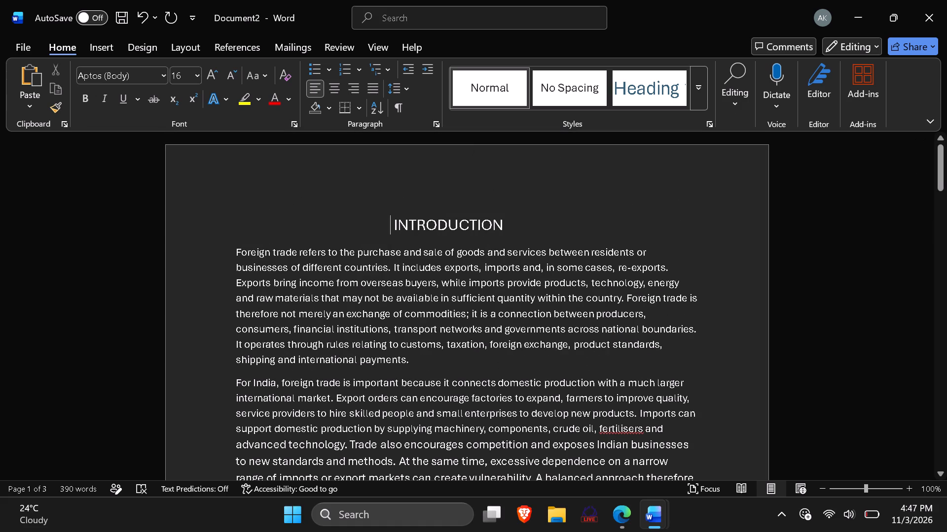
left_click(526, 242)
left_click_drag(511, 230, 364, 244)
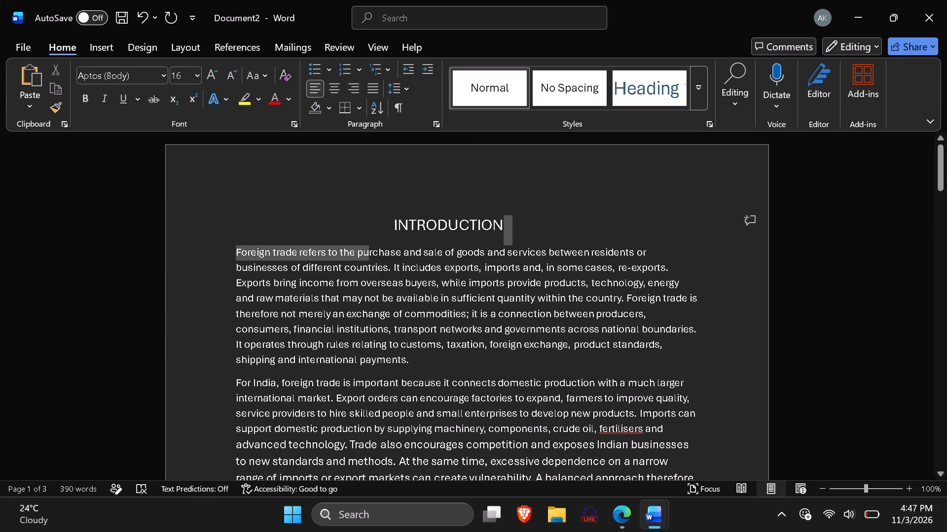
left_click_drag(364, 244, 378, 216)
left_click(91, 97)
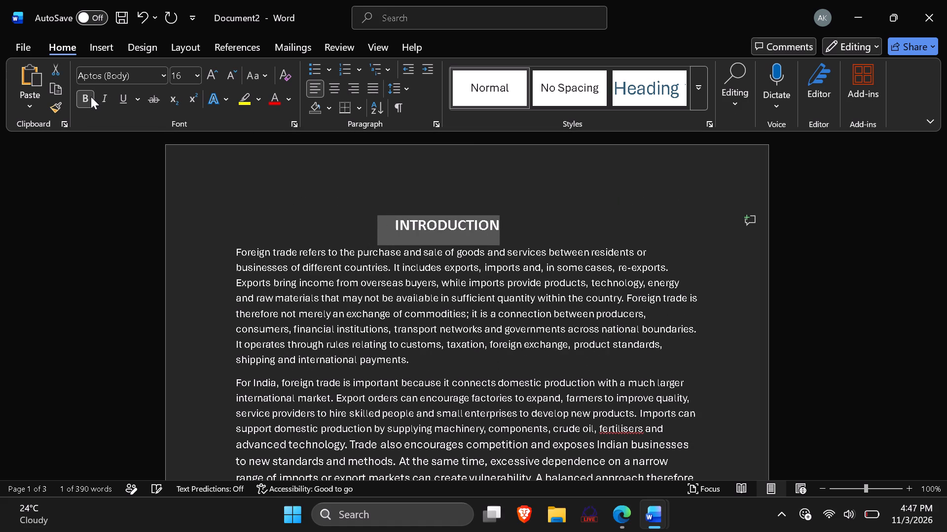
left_click(522, 193)
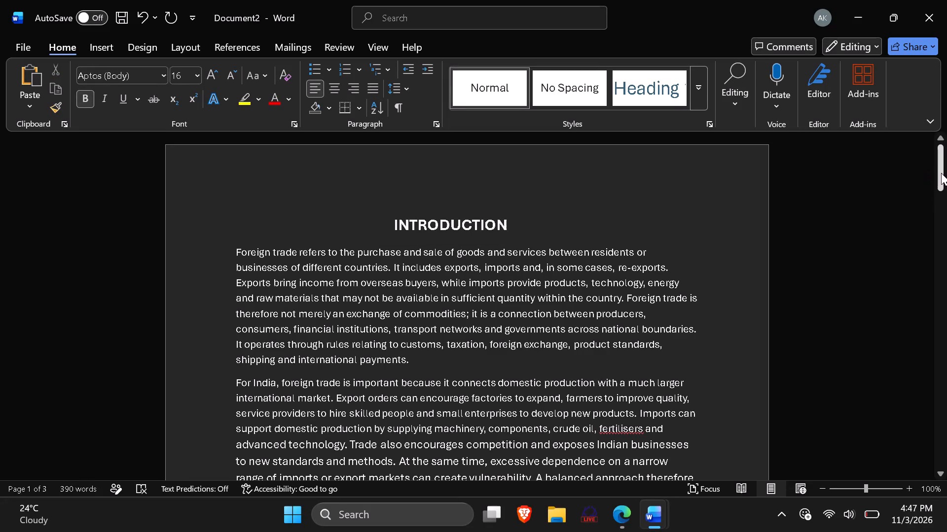
Set the body text from "Trade also encourages competition" through the final "wider global environment" sentence to font size 11.
left_click_drag(941, 173, 944, 201)
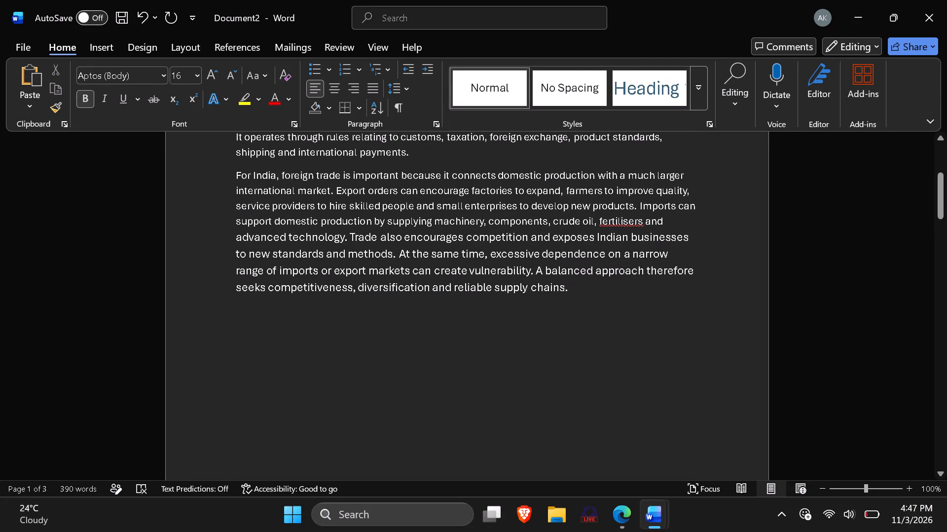
left_click(353, 236)
left_click_drag(349, 236, 500, 378)
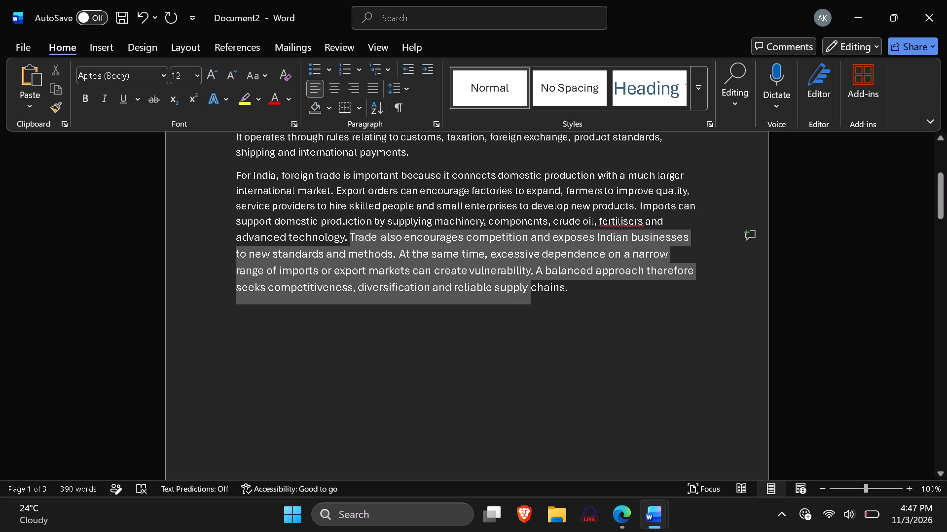
left_click_drag(500, 378, 652, 438)
scroll(641, 483, "up", 1)
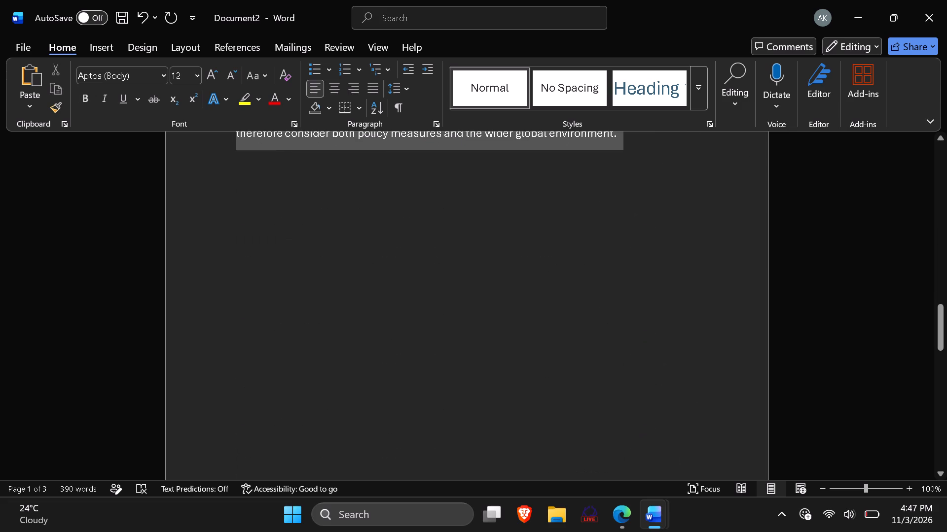
left_click_drag(652, 438, 632, 328)
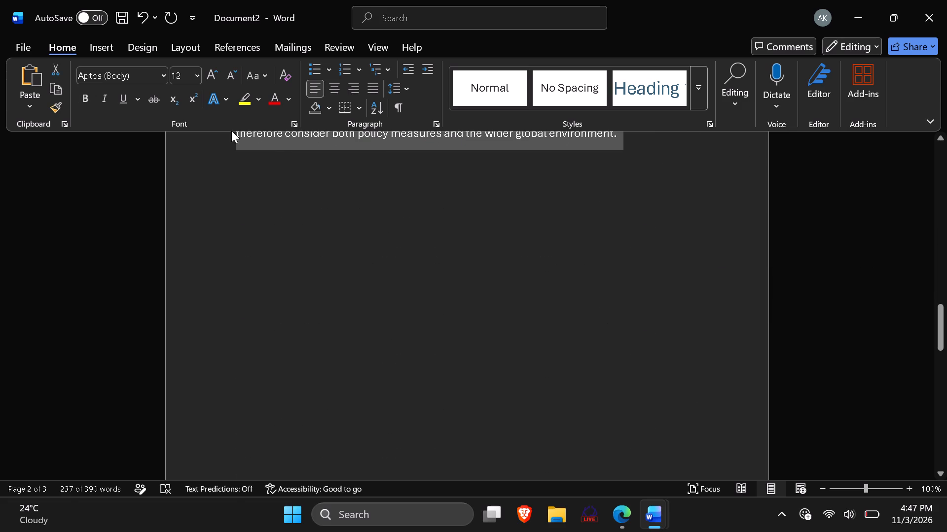
left_click(199, 84)
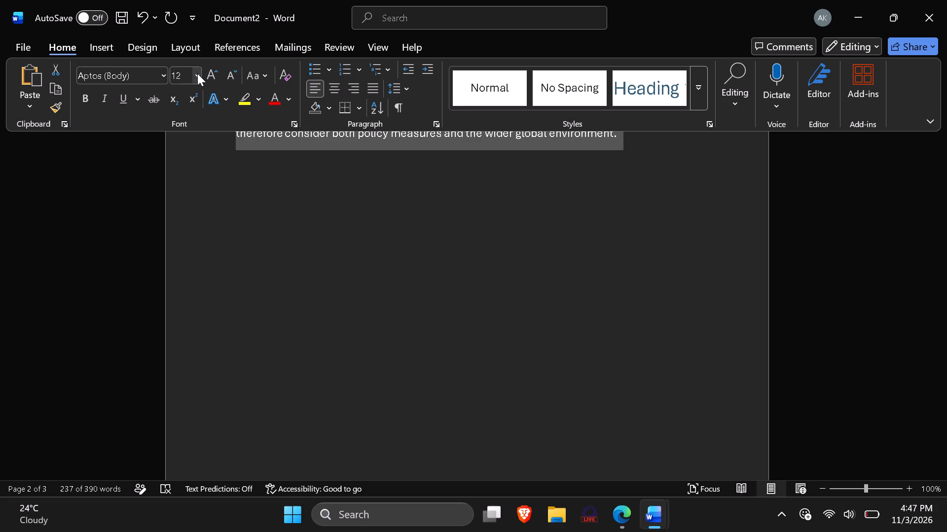
left_click(197, 73)
left_click(183, 155)
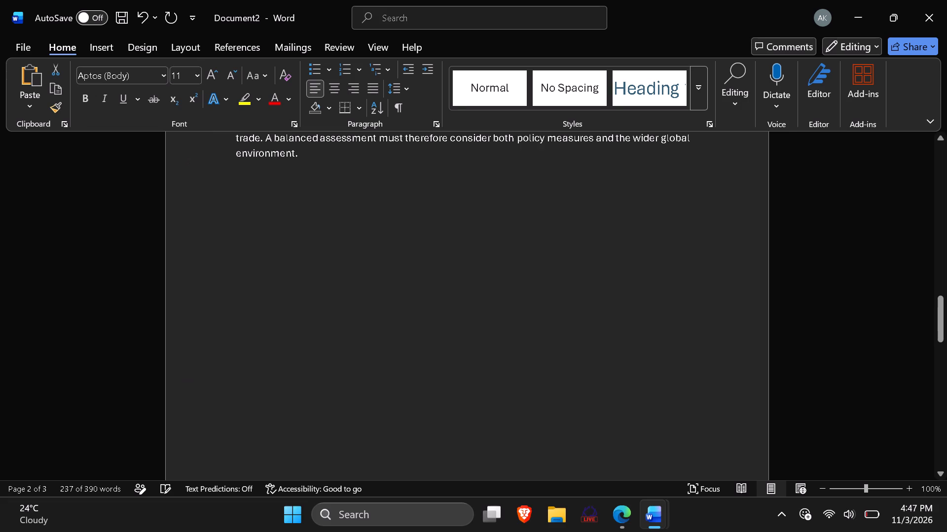
left_click(940, 331)
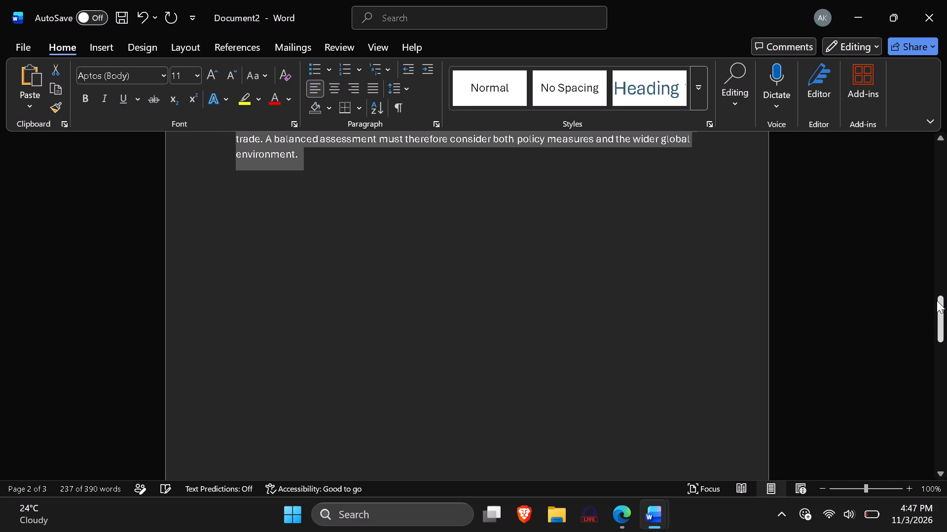
left_click_drag(937, 301, 943, 166)
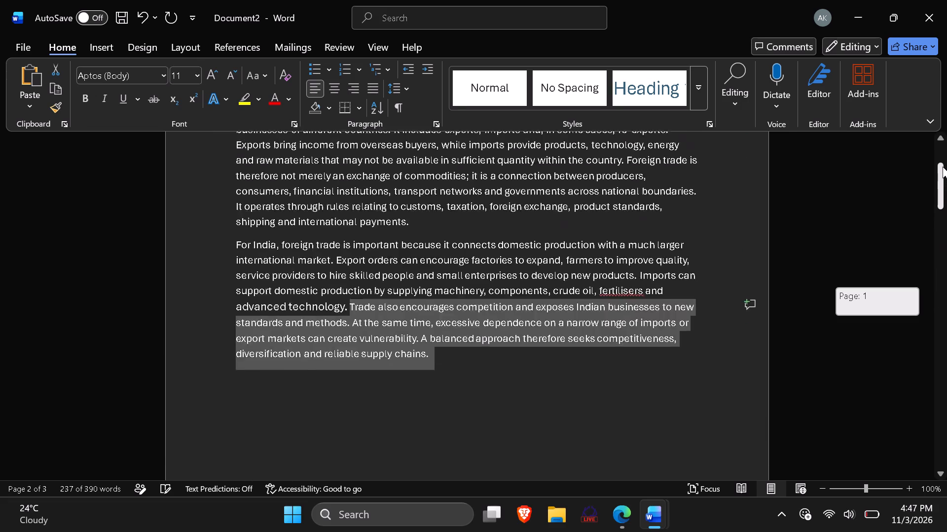
left_click_drag(943, 166, 945, 160)
left_click(751, 309)
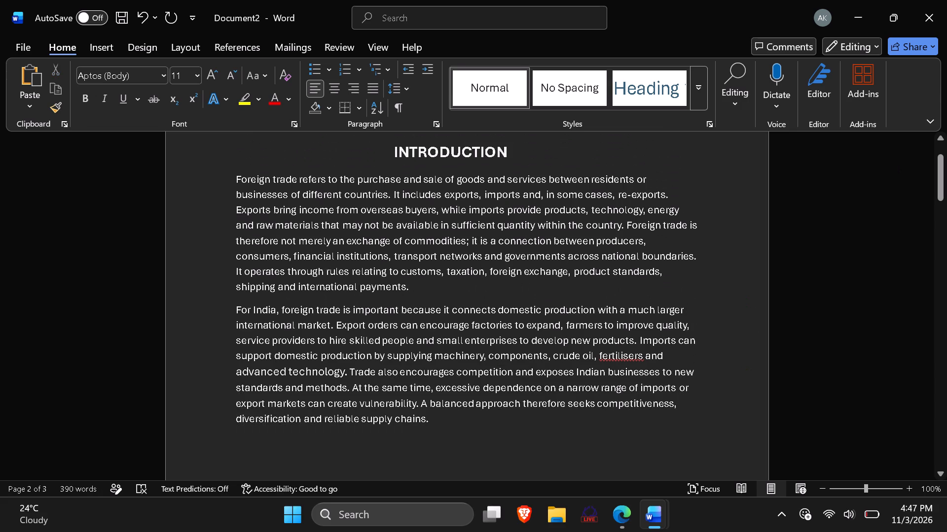
Delete the gap before the "Since 2014" paragraph and the full stop after "supply chains", starting that paragraph on a new line.
left_click_drag(939, 190, 943, 285)
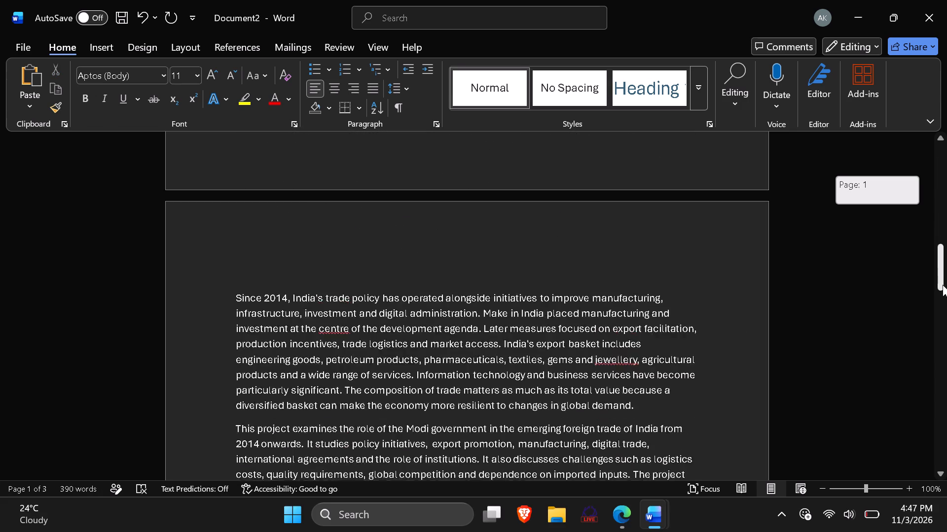
left_click_drag(943, 285, 940, 281)
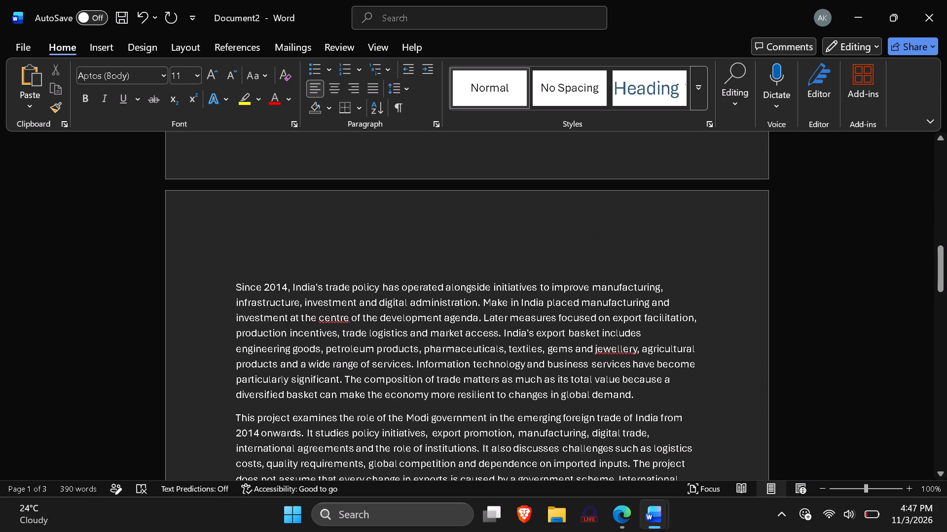
left_click(235, 287)
key("BackSpace")
key("BackSpace")
key("BackSpace")
key("BackSpace")
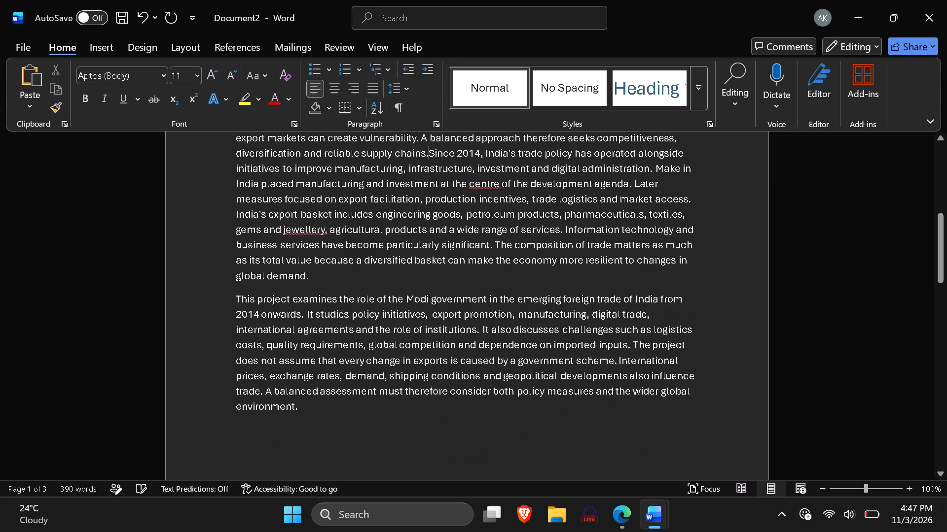
key("BackSpace")
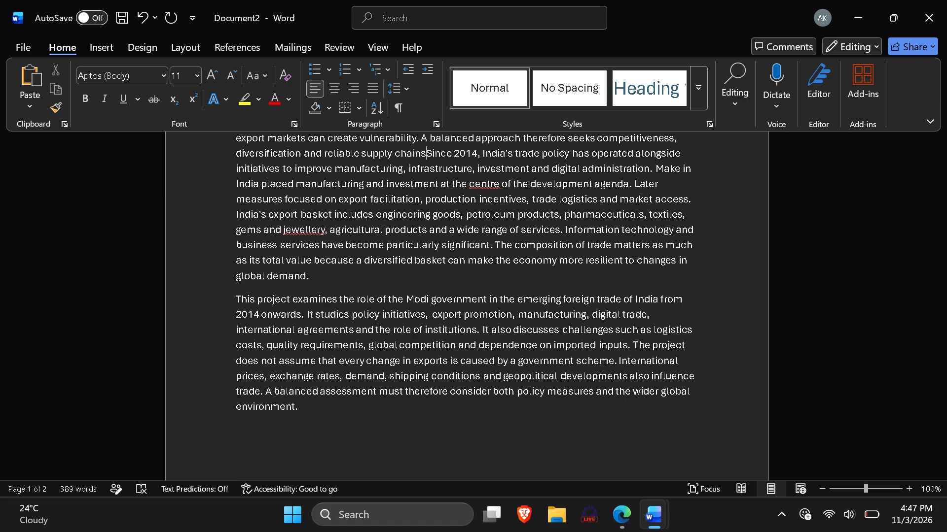
key("Return")
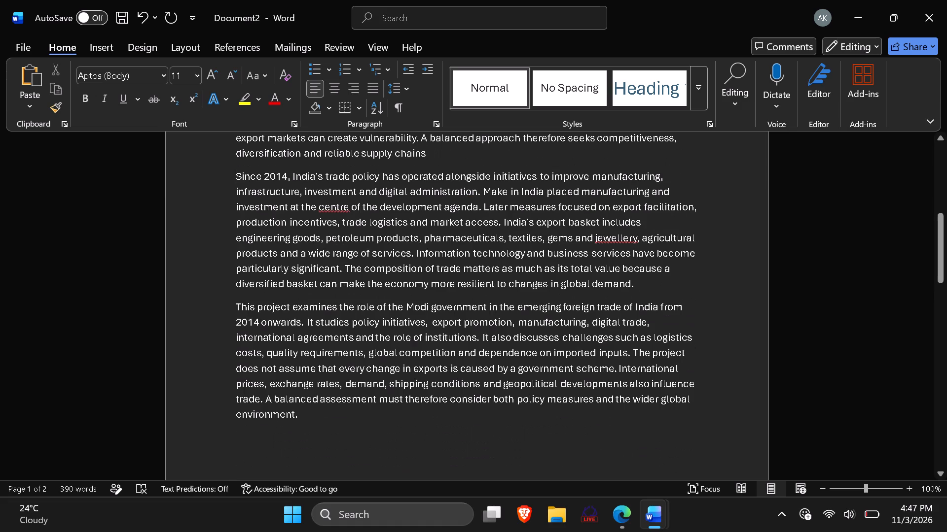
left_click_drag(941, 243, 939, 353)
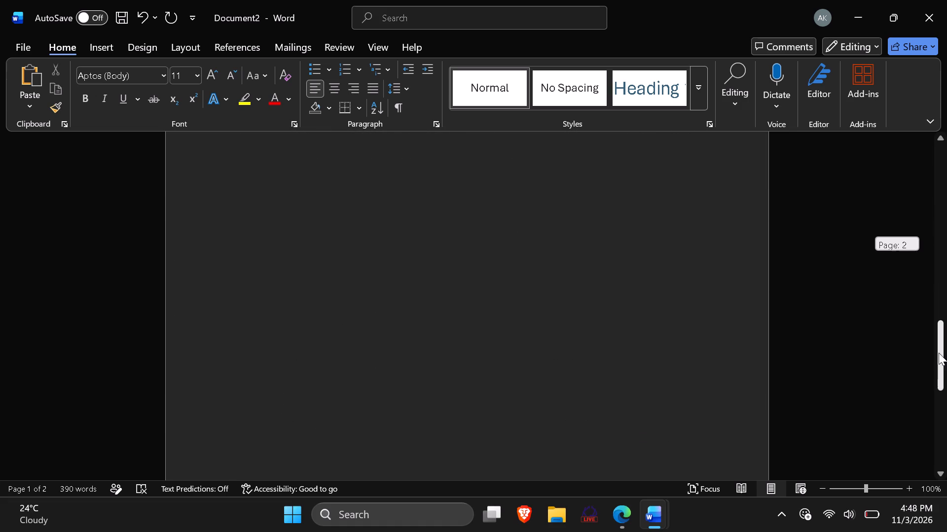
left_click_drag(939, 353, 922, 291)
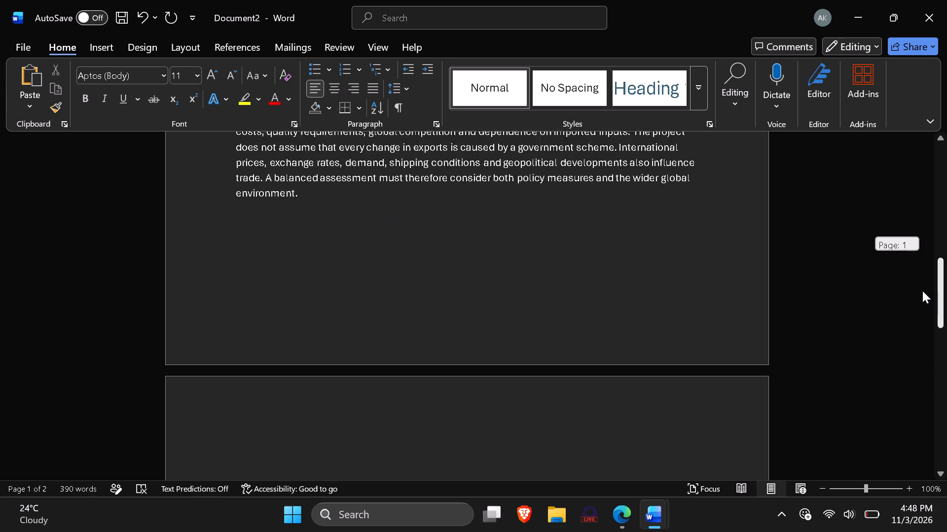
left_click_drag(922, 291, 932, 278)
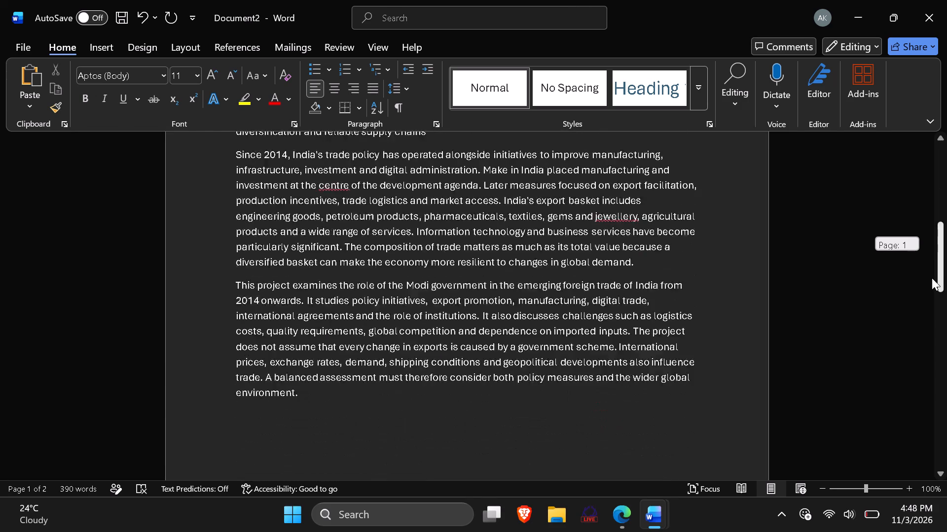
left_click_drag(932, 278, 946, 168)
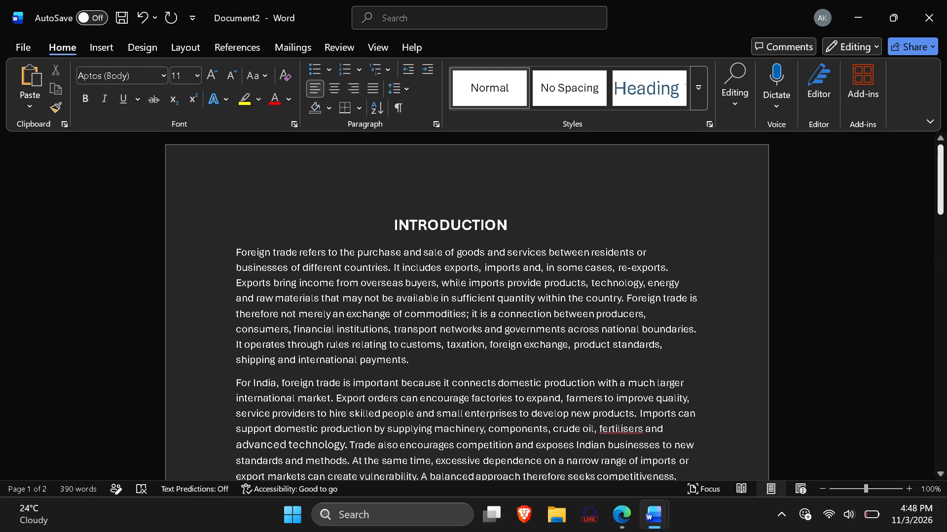
Close the blank Document1 in Word and the project PDF open in Edge.
key("alt+Tab")
key("alt+Tab")
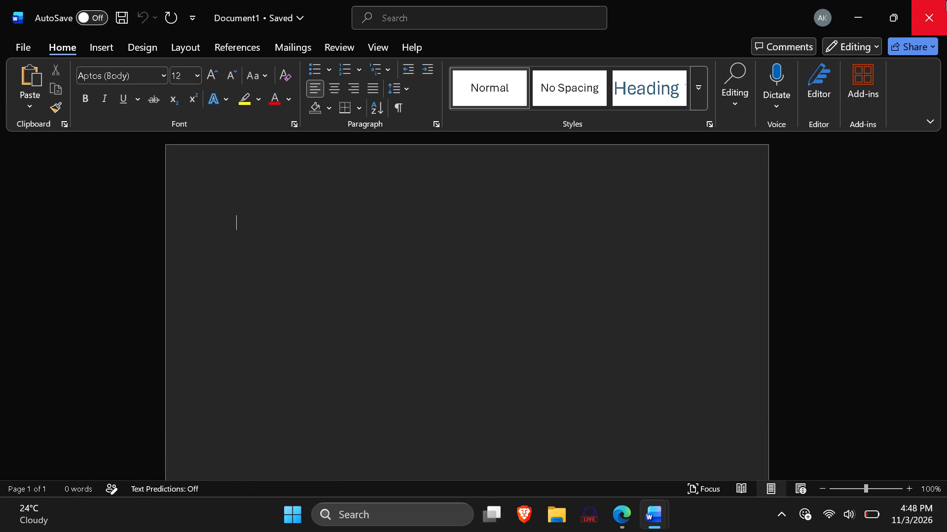
left_click(925, 16)
key("alt+Tab")
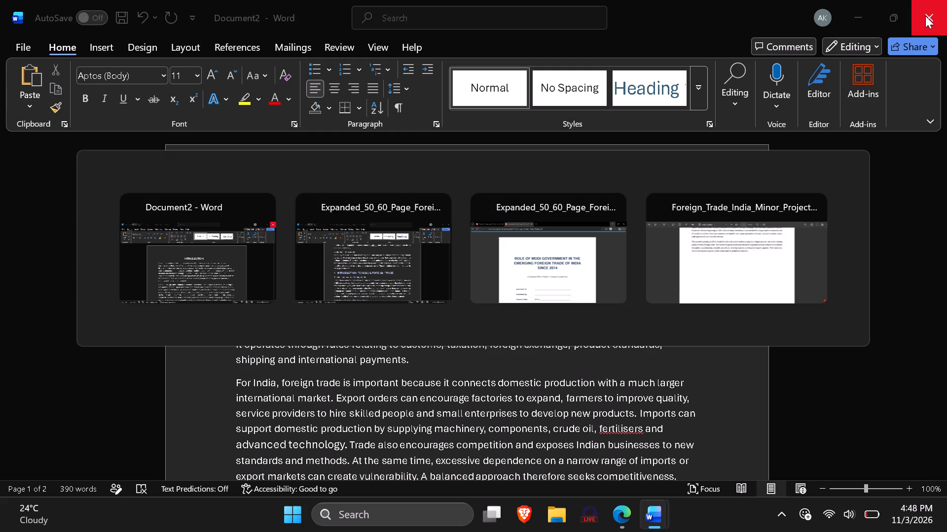
key("alt+Tab")
left_click(929, 19)
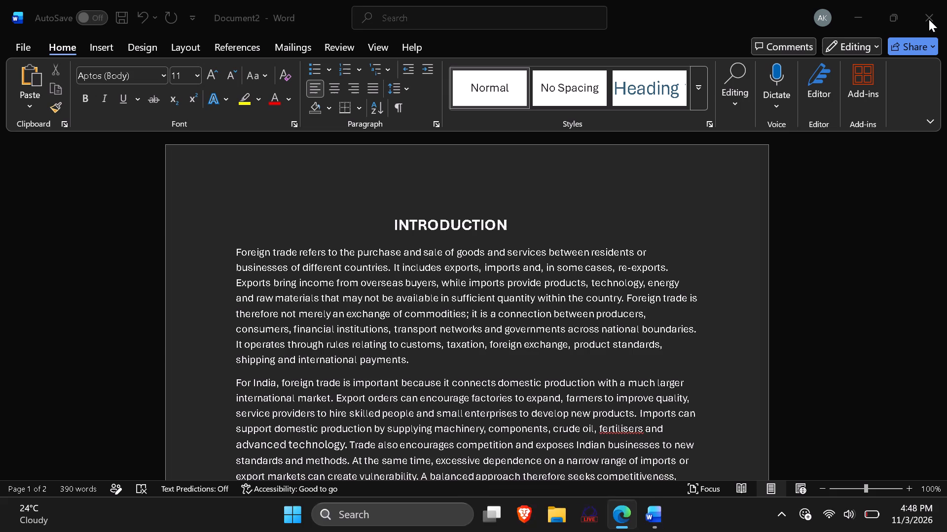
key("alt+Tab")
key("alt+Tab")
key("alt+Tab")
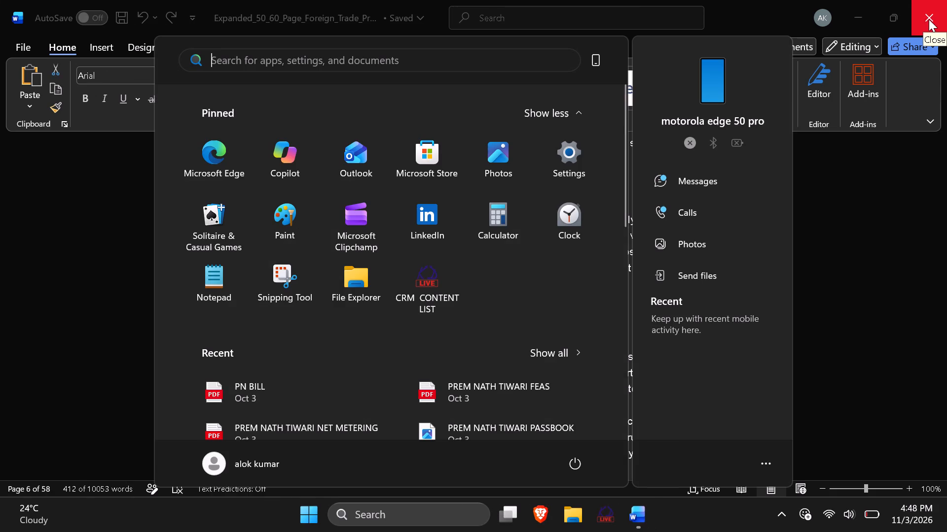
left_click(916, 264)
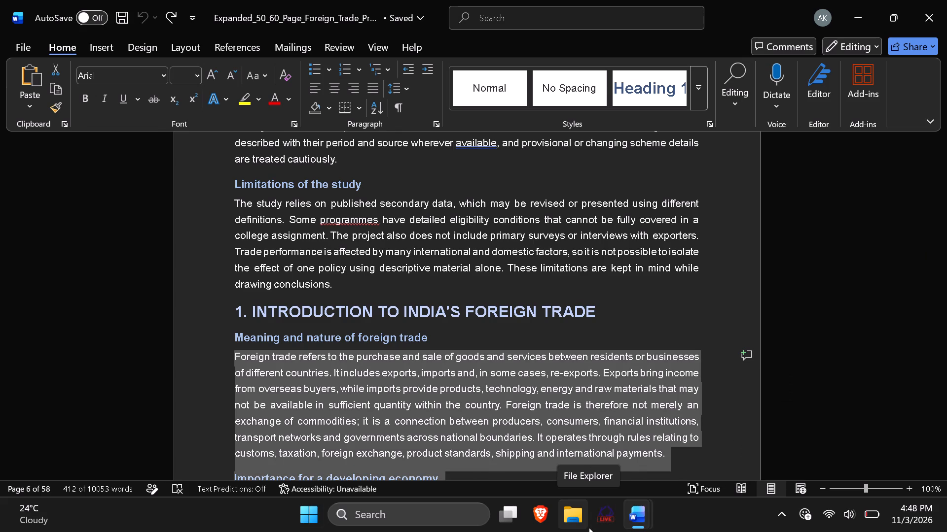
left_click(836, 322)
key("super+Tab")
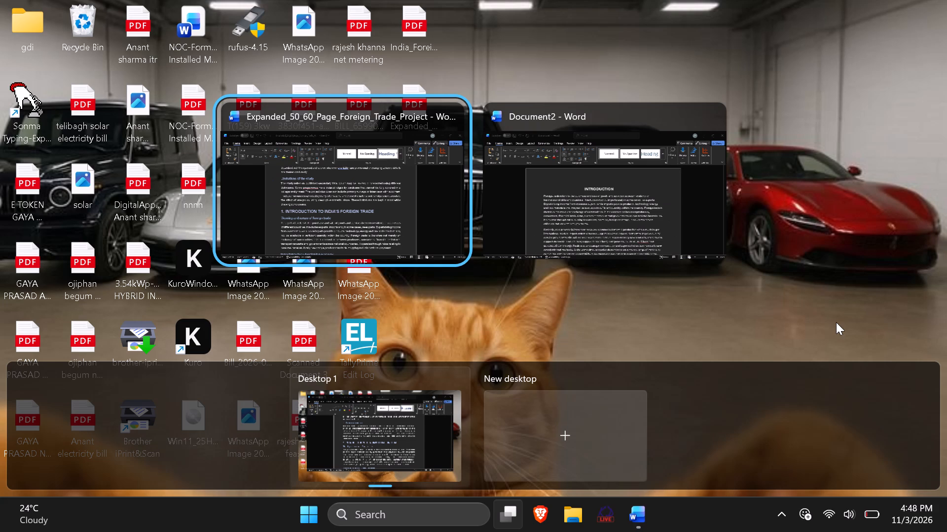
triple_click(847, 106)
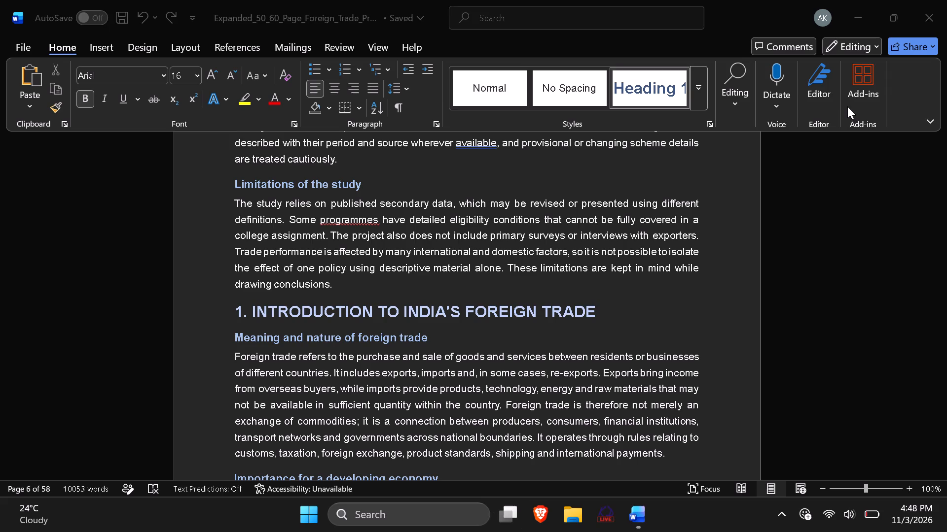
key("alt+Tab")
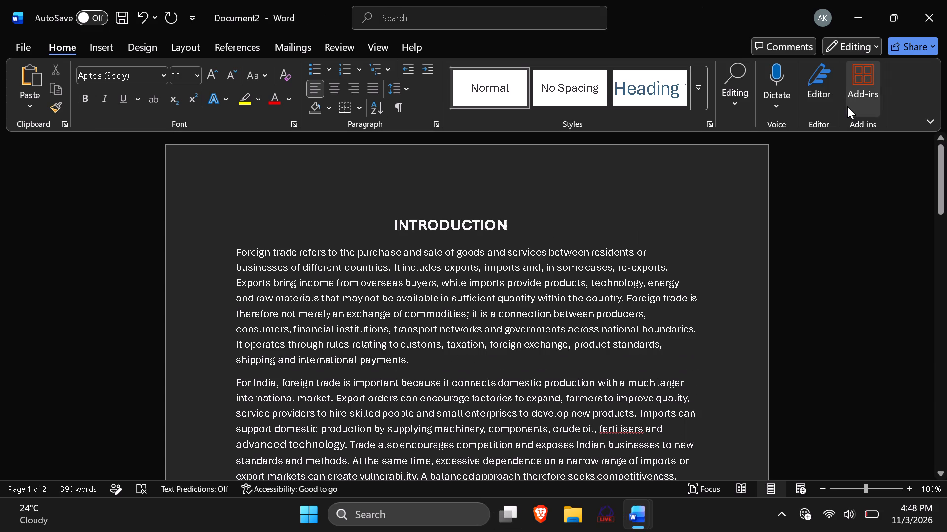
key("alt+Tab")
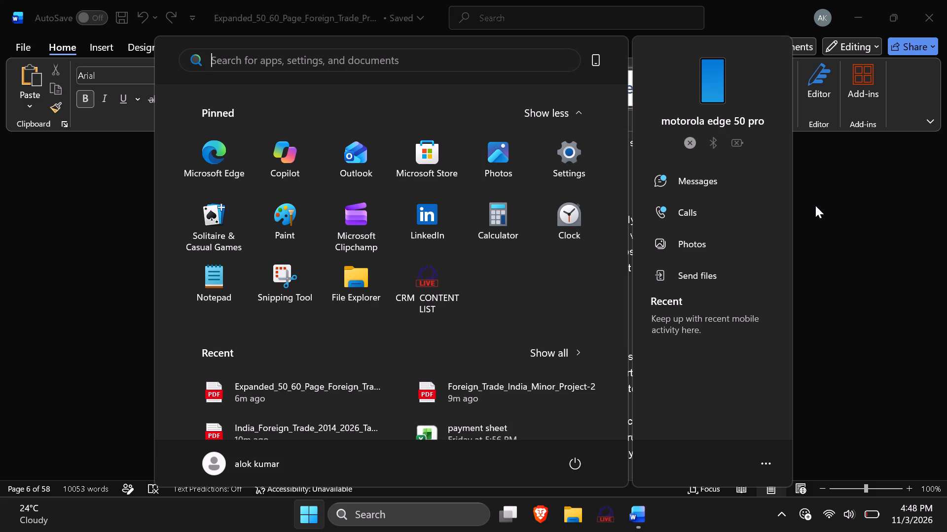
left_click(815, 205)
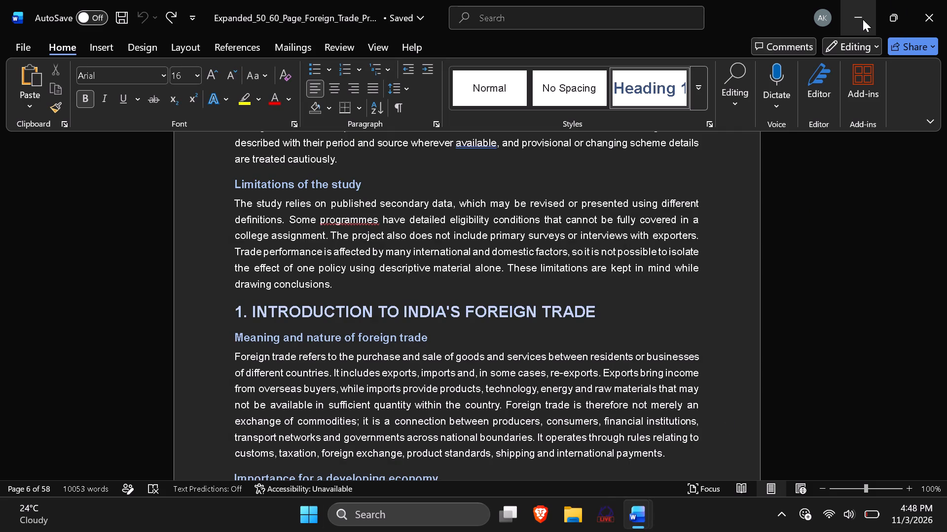
Minimise both Word documents to show the desktop.
left_click(863, 19)
left_click(863, 19)
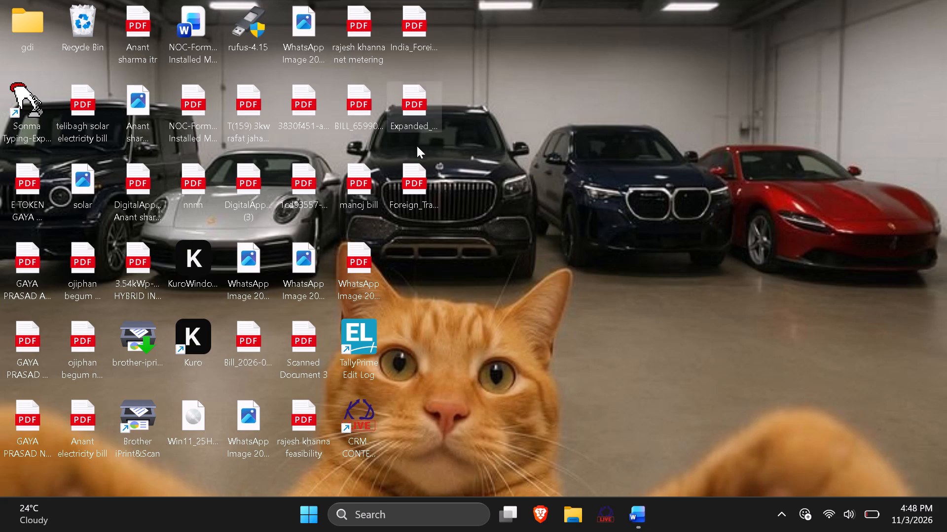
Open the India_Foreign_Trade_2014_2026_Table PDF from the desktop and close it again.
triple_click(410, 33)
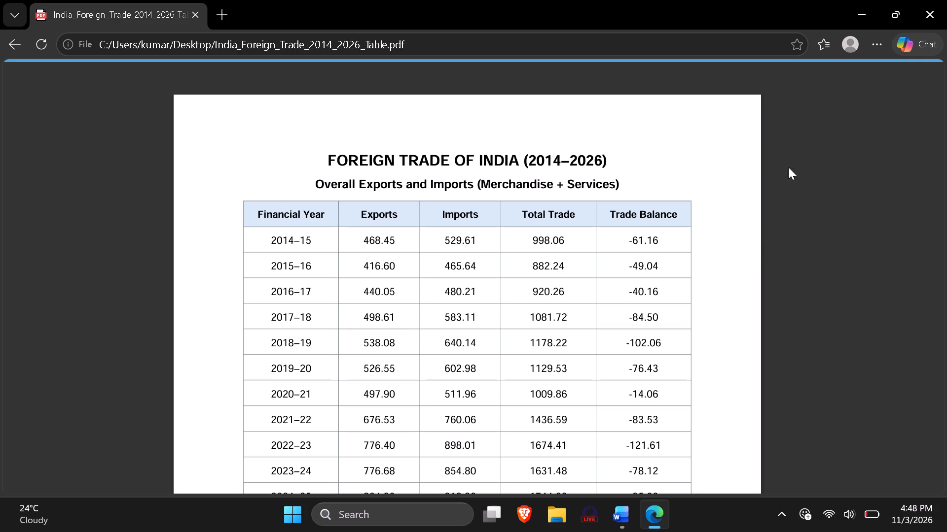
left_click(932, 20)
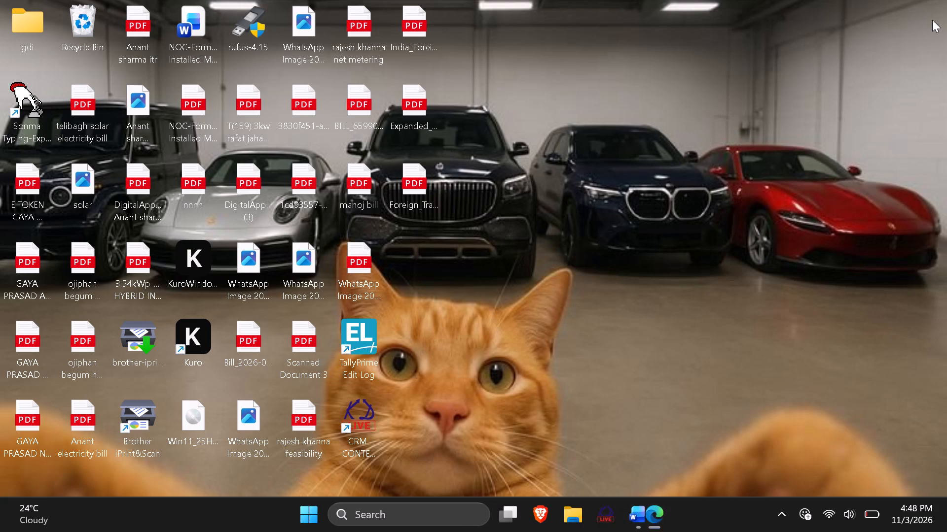
Open the Foreign_Trade_India_Minor_Project-2 PDF from the desktop and copy the two paragraphs under "1.1 Meaning of Foreign Trade".
double_click(389, 176)
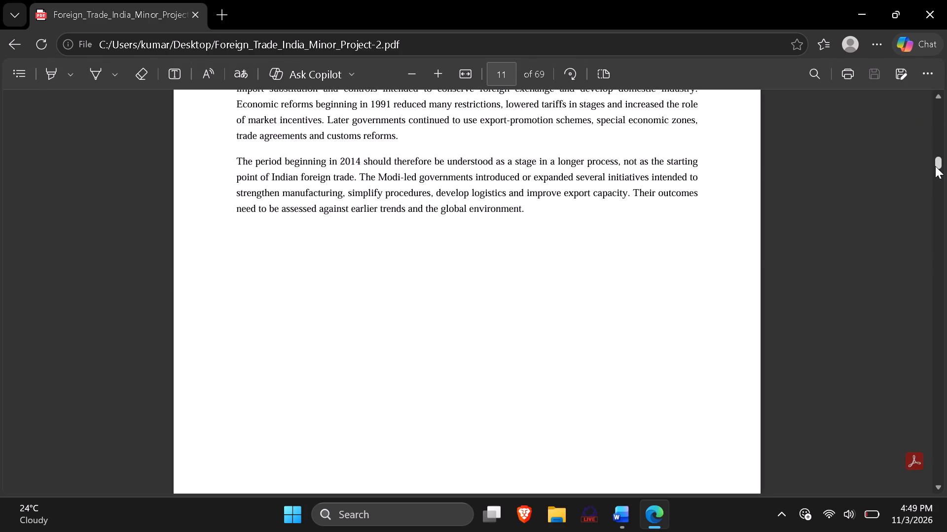
left_click_drag(935, 166, 935, 189)
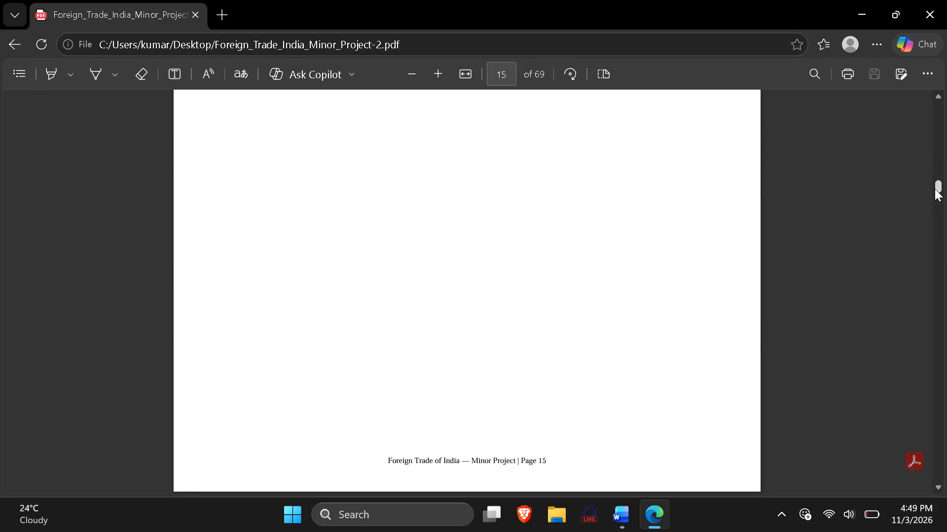
left_click_drag(935, 189, 935, 128)
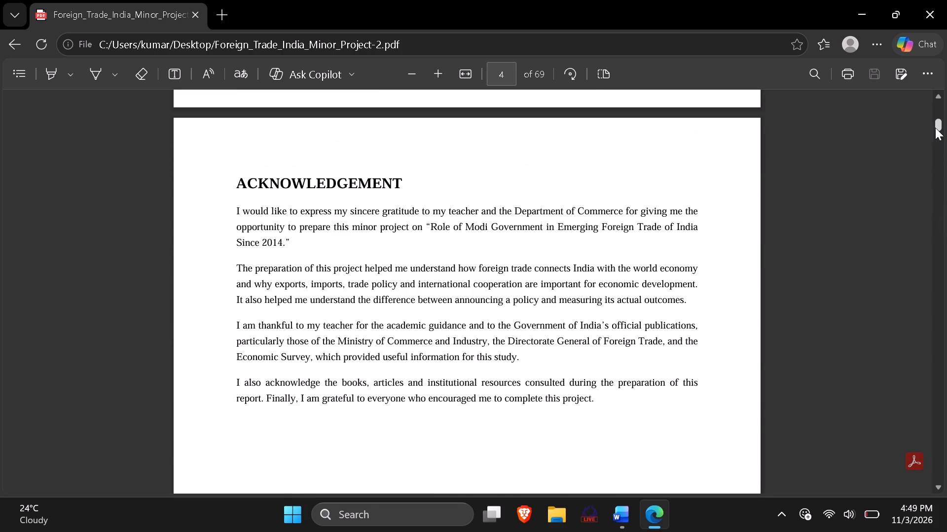
left_click_drag(935, 128, 931, 170)
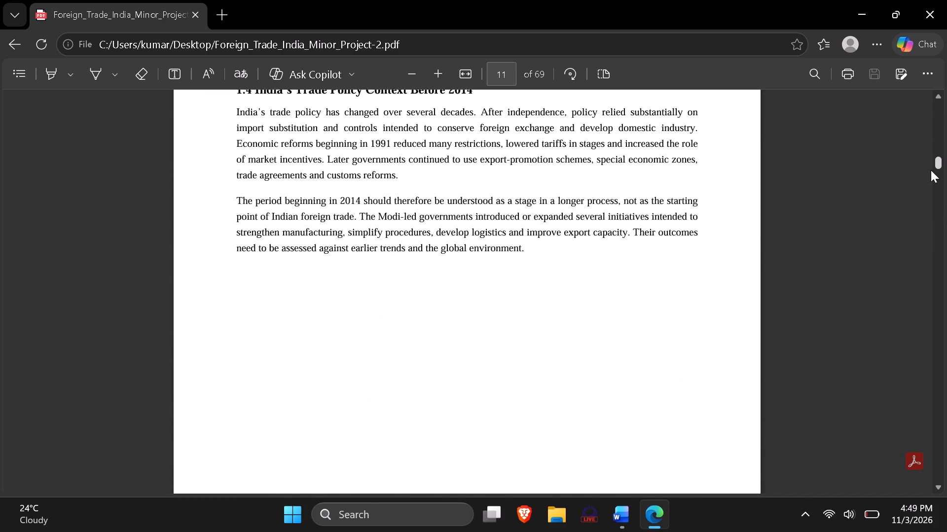
left_click_drag(931, 170, 933, 154)
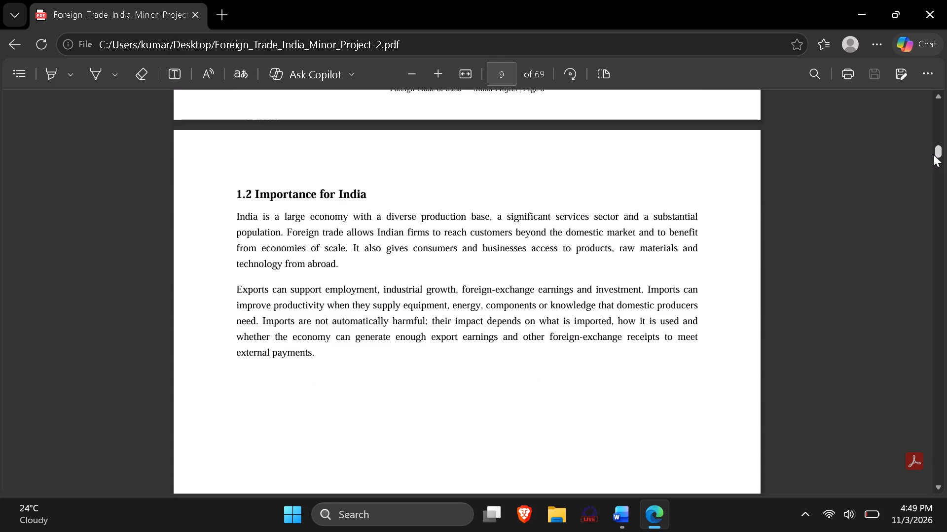
left_click_drag(933, 154, 938, 131)
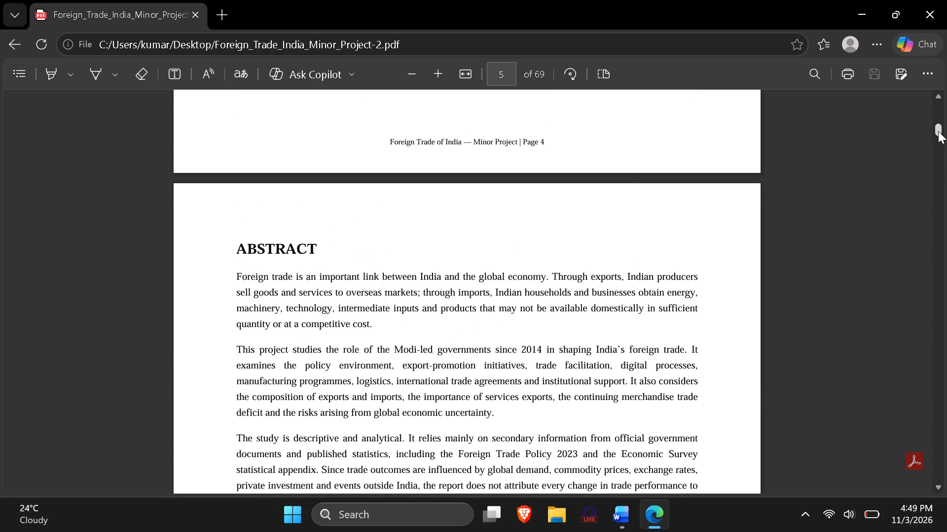
left_click_drag(938, 131, 938, 143)
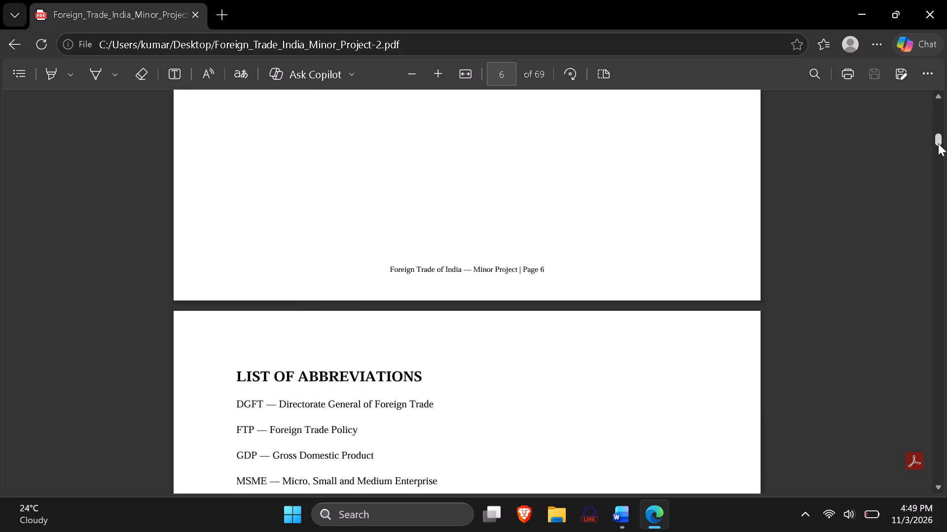
left_click_drag(938, 143, 939, 150)
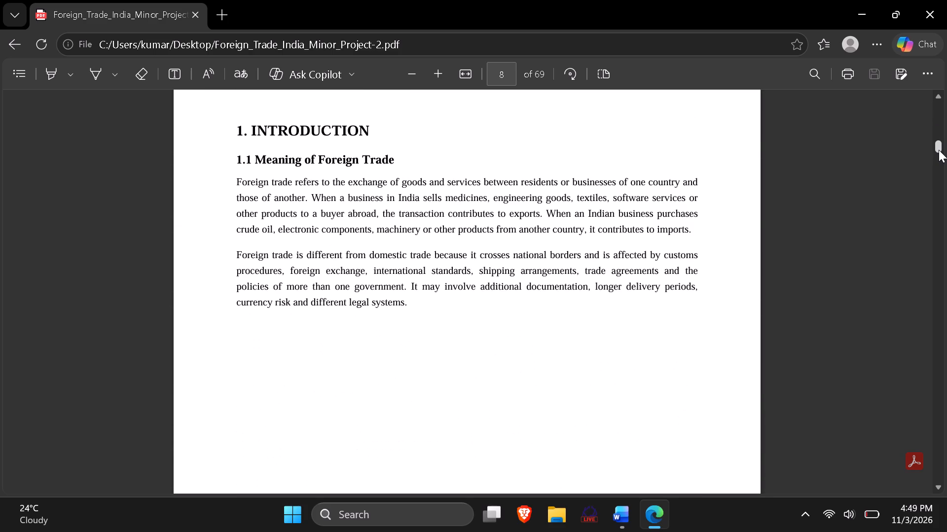
left_click_drag(939, 150, 939, 149)
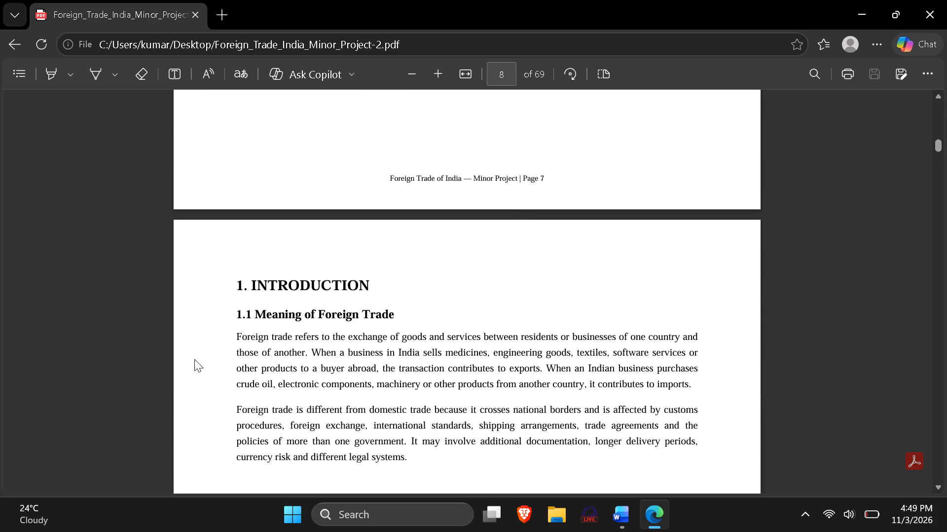
left_click(238, 337)
left_click_drag(238, 337, 405, 476)
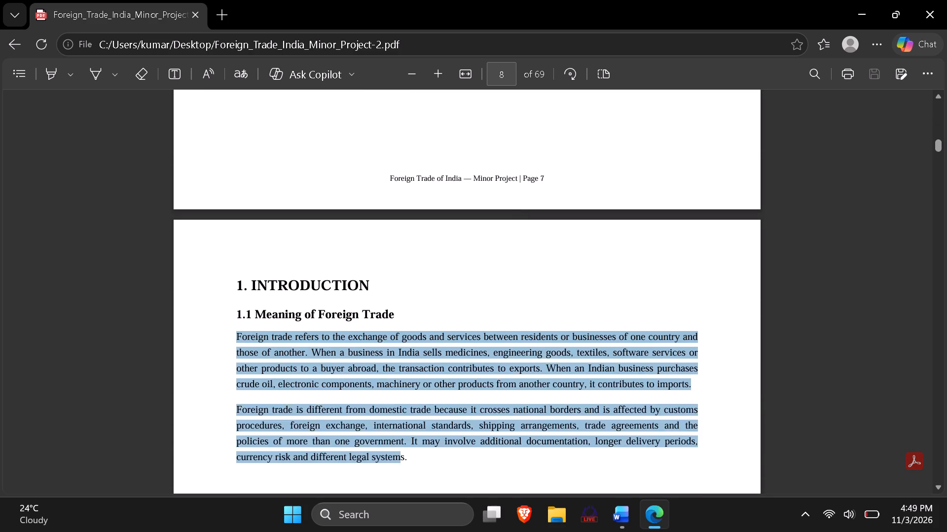
left_click_drag(405, 476, 416, 531)
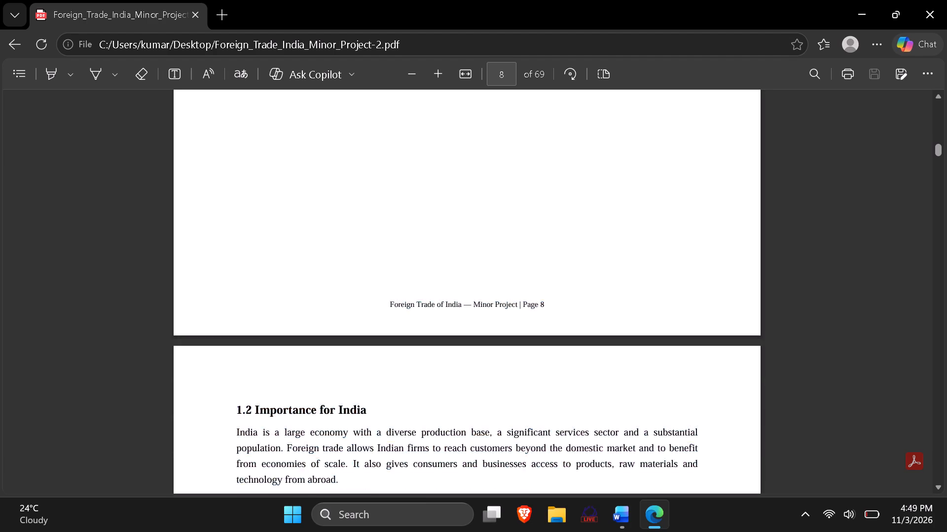
left_click_drag(416, 531, 360, 237)
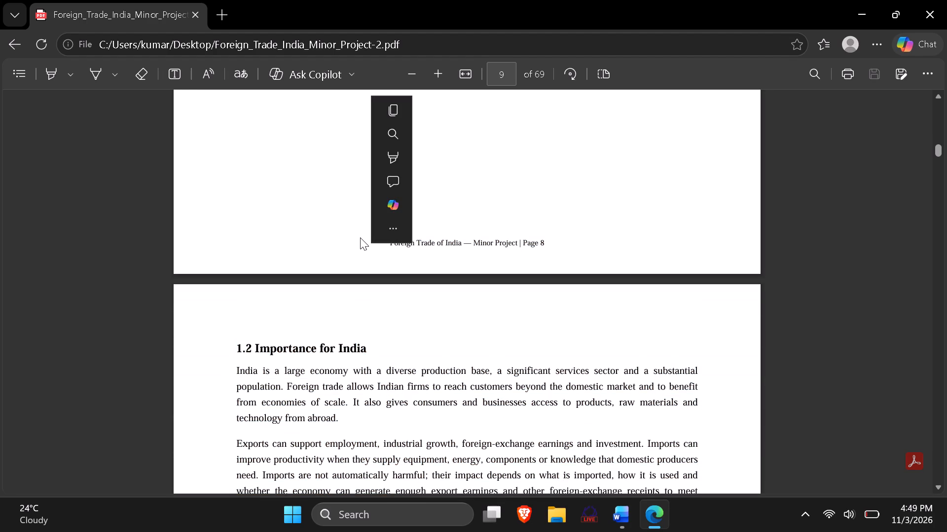
key("ctrl+c")
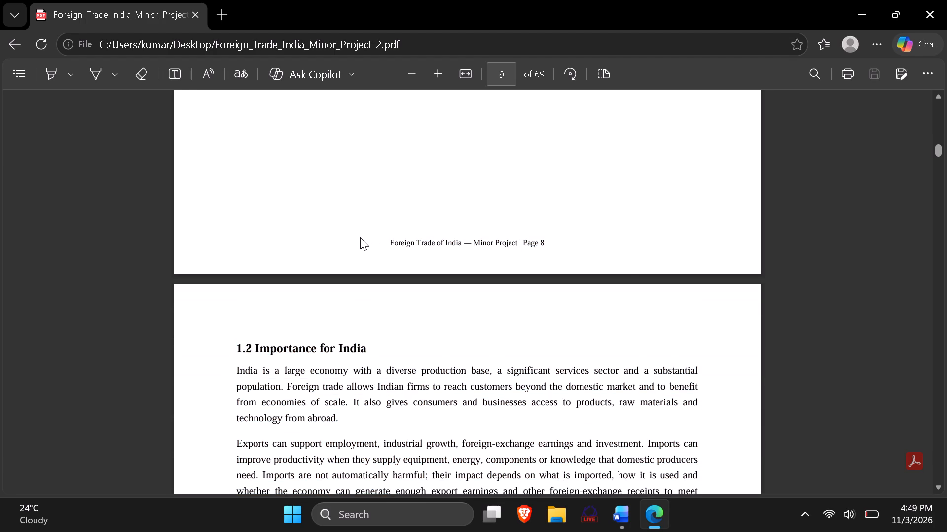
Switch to Document2 in Word and paste the copied text as a new paragraph after the one ending "wider global environment.".
key("alt+Tab")
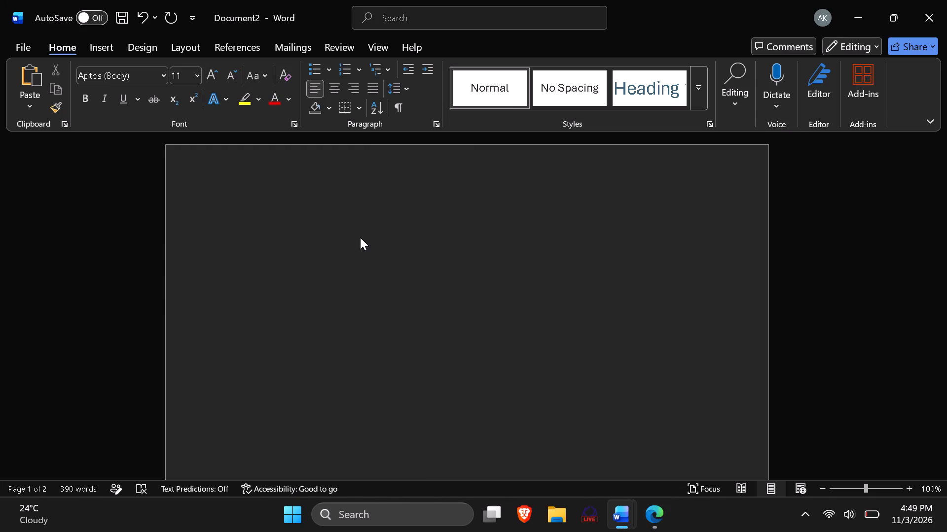
left_click(709, 414)
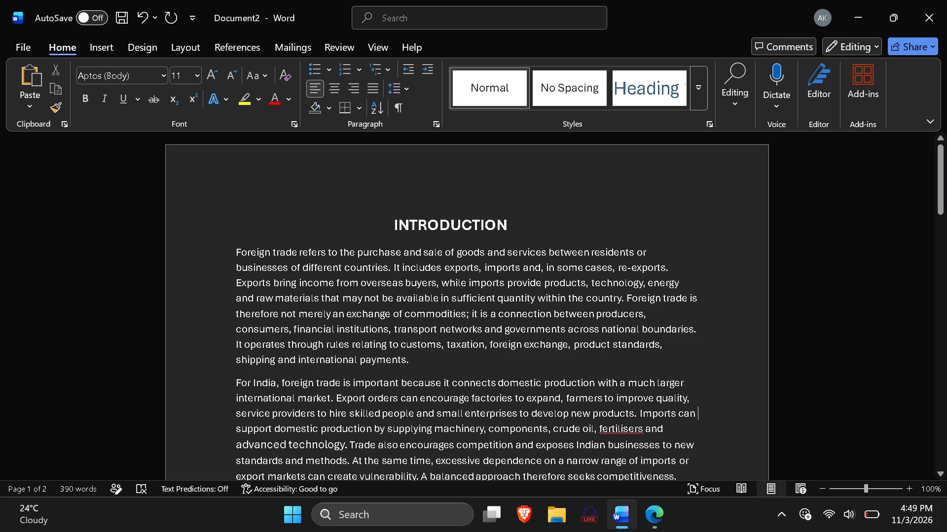
key("Down")
key("Down")
key("Down")
key("Down")
key("Down")
key("Down")
key("Down")
key("Down")
key("Down")
key("Down")
key("Down")
key("Down")
key("Down")
key("Down")
key("Down")
key("Down")
key("Down")
key("Down")
key("Down")
key("Down")
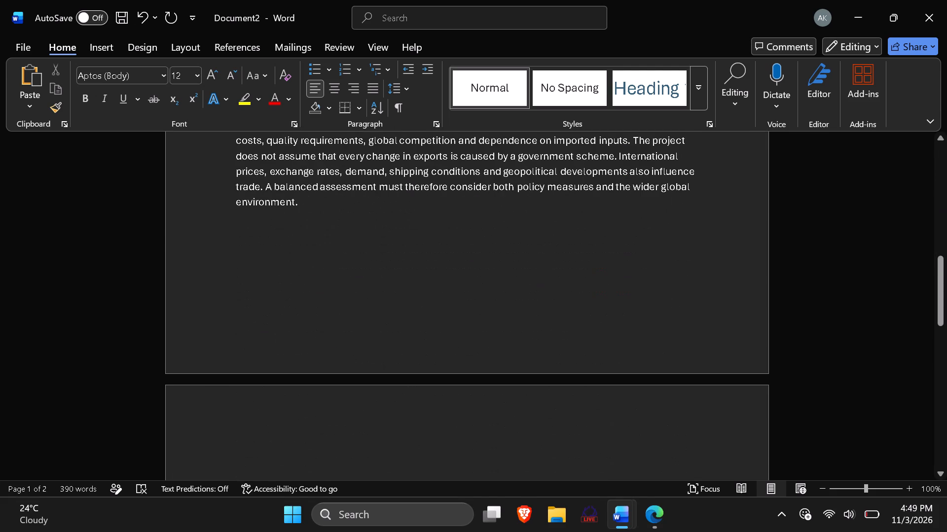
key("Up")
key("Right")
key("Right")
key("Right")
key("Right")
key("Right")
key("Right")
key("Right")
key("Right")
key("Right")
key("Right")
key("Right")
key("Right")
key("Return")
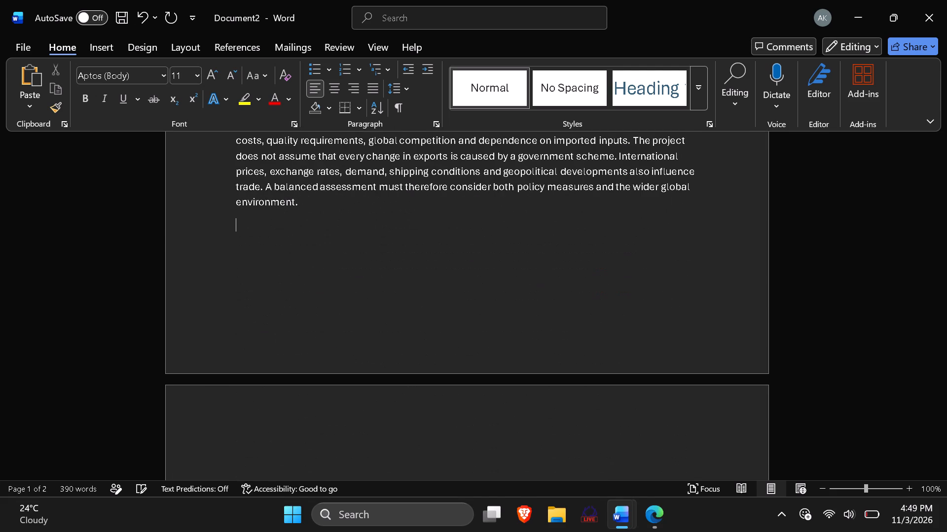
key("ctrl+v")
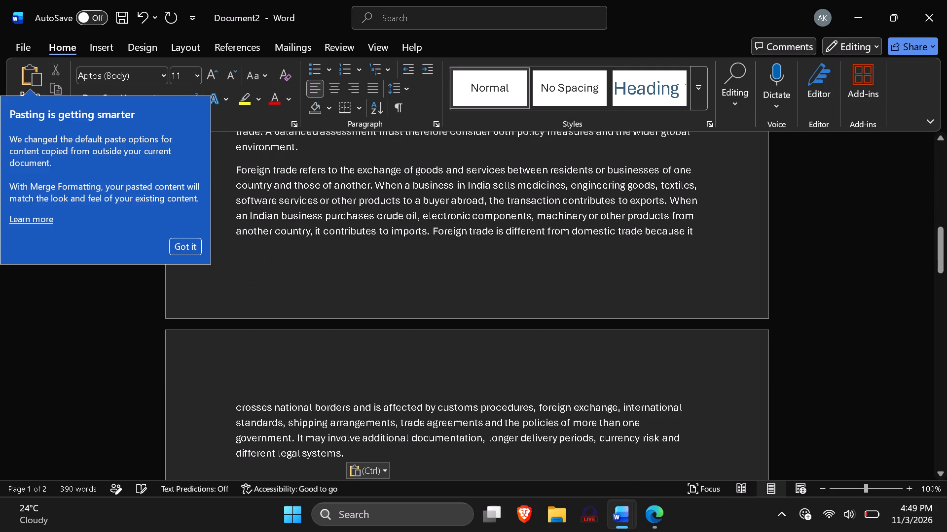
key("Escape")
left_click(709, 414)
key("Escape")
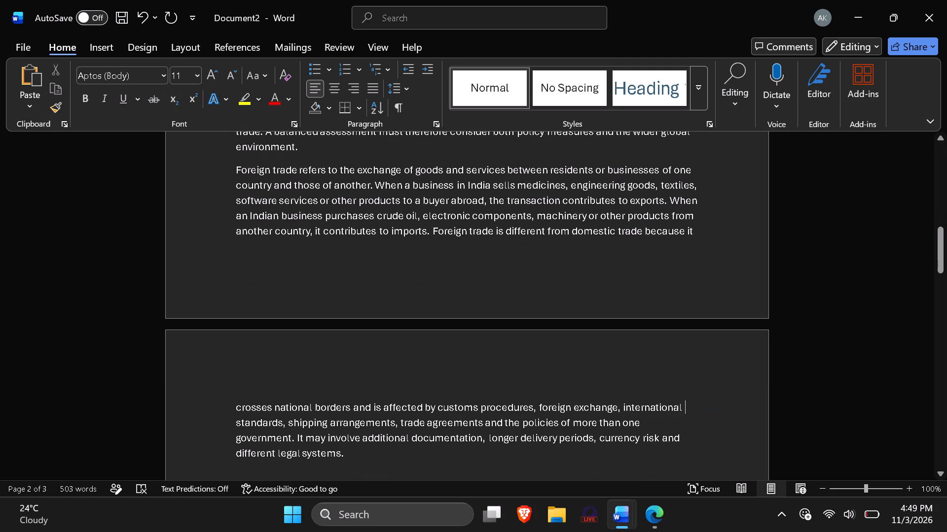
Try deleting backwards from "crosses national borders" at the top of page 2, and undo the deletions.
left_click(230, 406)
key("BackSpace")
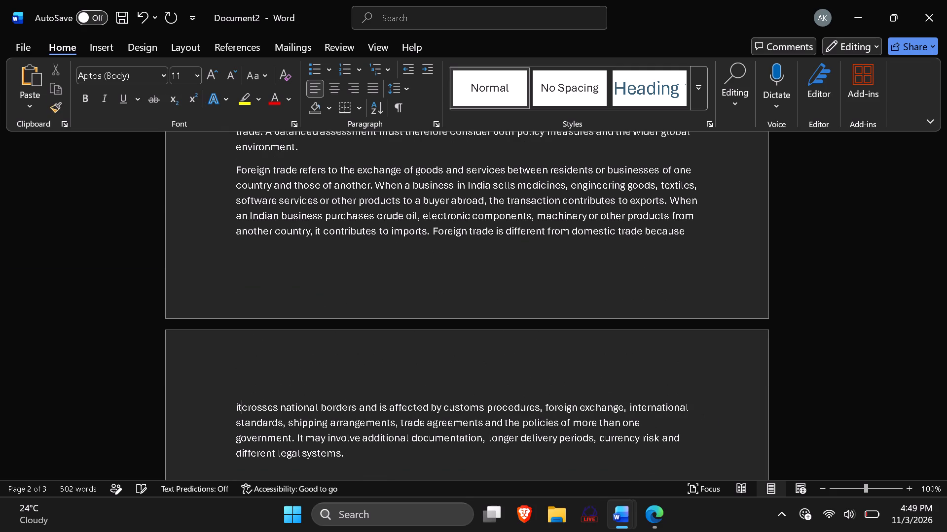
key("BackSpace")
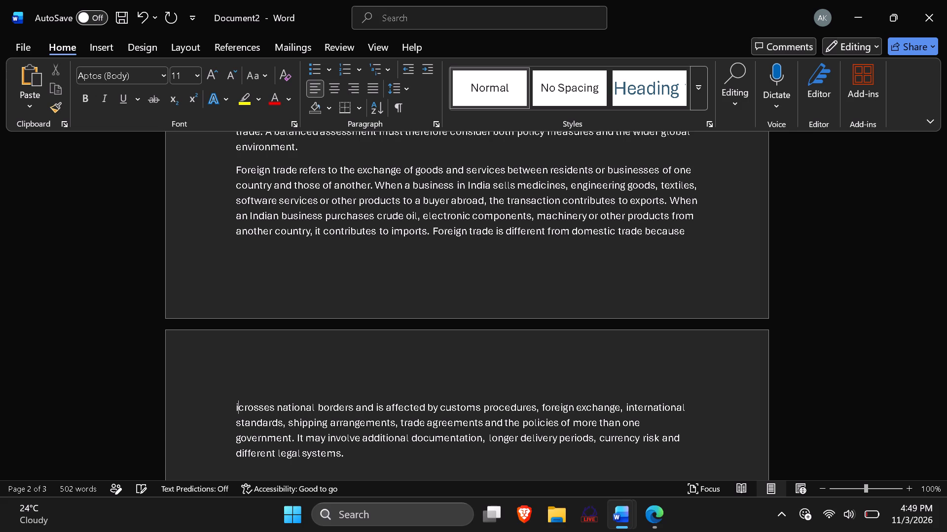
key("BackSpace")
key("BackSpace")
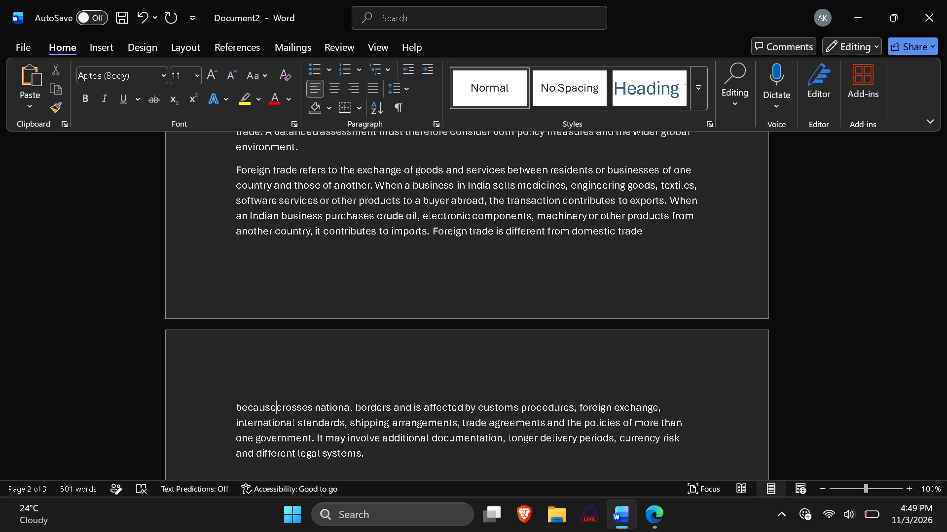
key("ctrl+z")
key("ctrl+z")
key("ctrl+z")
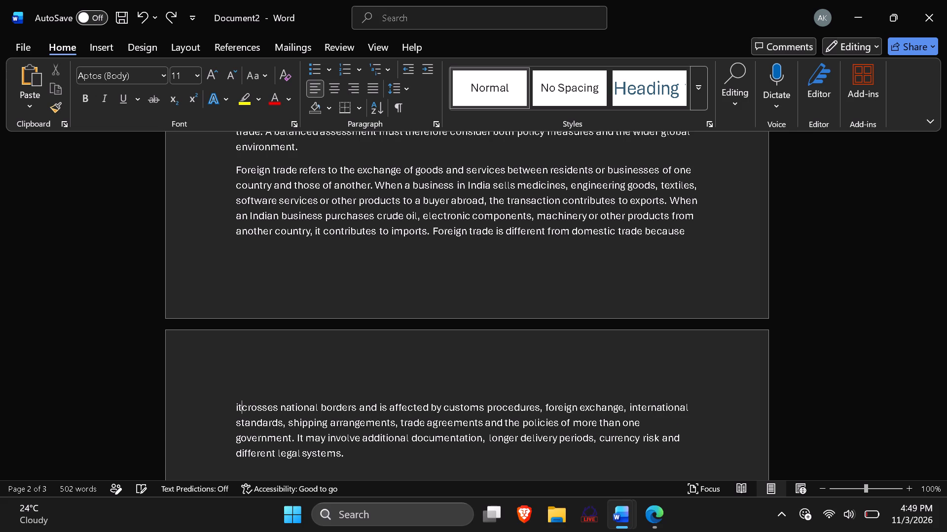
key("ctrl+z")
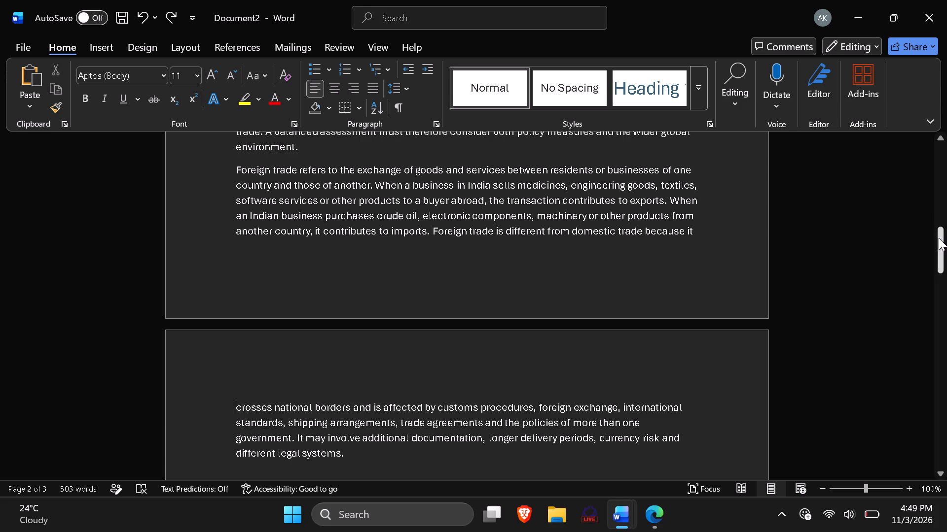
Reposition the INTRODUCTION title towards the centre by deleting its leading spaces and inserting 20 new ones before it.
left_click_drag(939, 238, 946, 124)
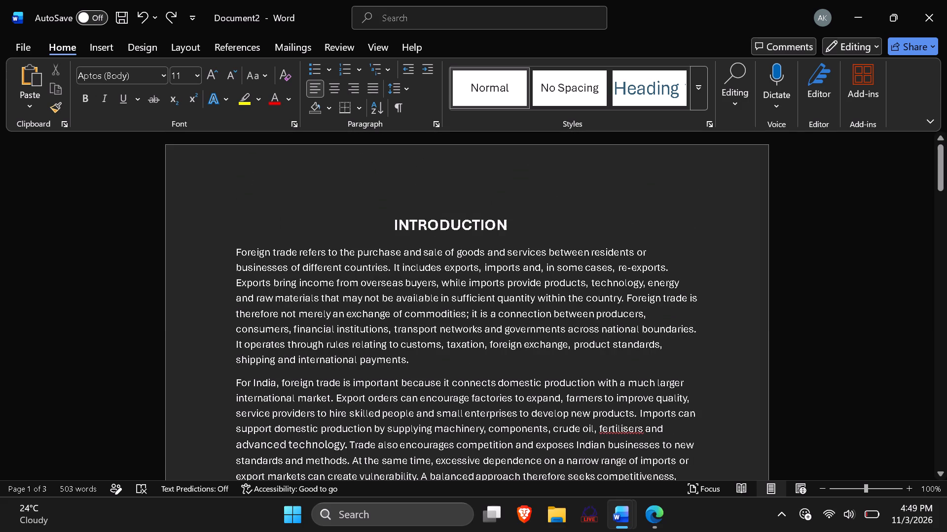
left_click(378, 231)
key("BackSpace")
key("BackSpace")
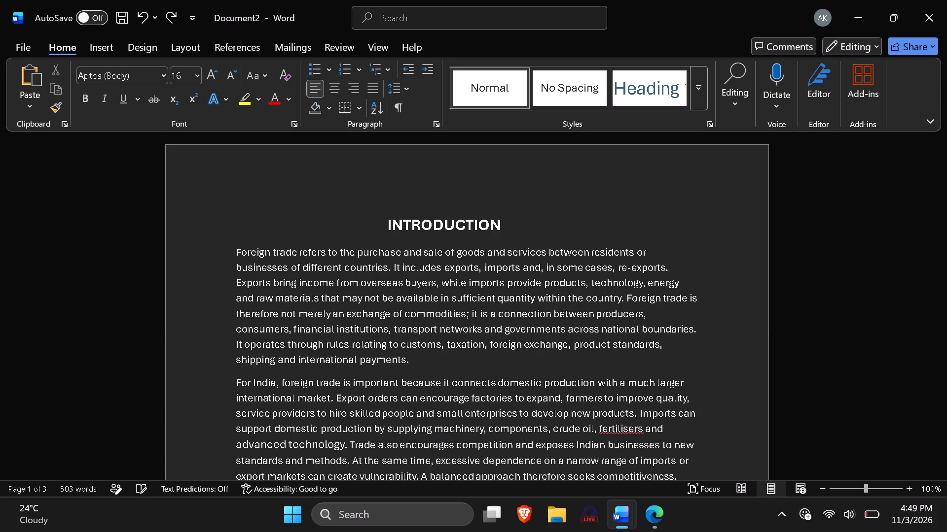
key("BackSpace")
key("BackSpace")
key("BackSpace")
key("BackSpace")
key("BackSpace")
key("BackSpace")
key("BackSpace")
key("BackSpace")
key("BackSpace")
key("BackSpace")
key("BackSpace")
key("BackSpace")
key("BackSpace")
key("BackSpace")
key("BackSpace")
key("BackSpace")
key("BackSpace")
key("BackSpace")
key("BackSpace")
key("BackSpace")
key("BackSpace")
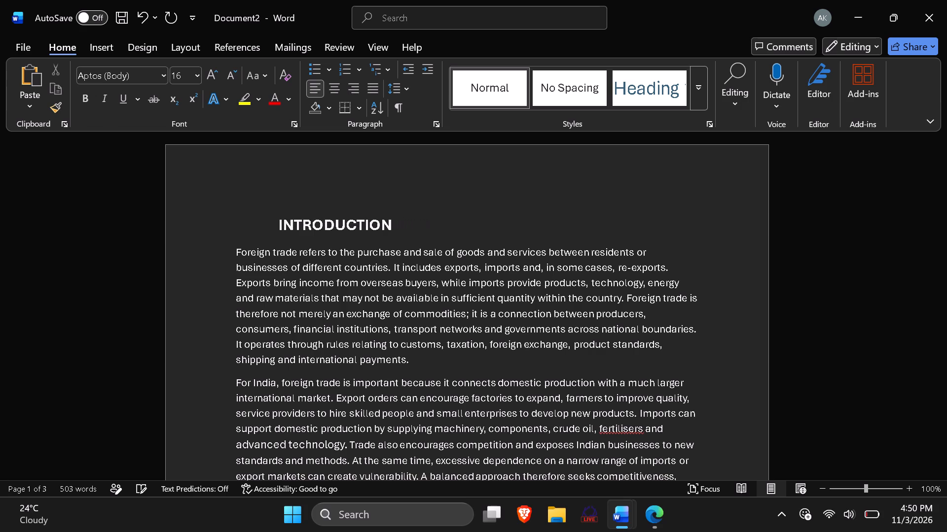
key("BackSpace")
key("BackSpace")
key("BackSpace")
key("BackSpace")
key("BackSpace")
key("space")
key("space")
key("space")
key("space")
key("space")
key("space")
key("space")
key("space")
key("space")
key("space")
key("space")
key("space")
key("space")
key("space")
key("space")
key("space")
key("space")
key("space")
key("space")
key("space")
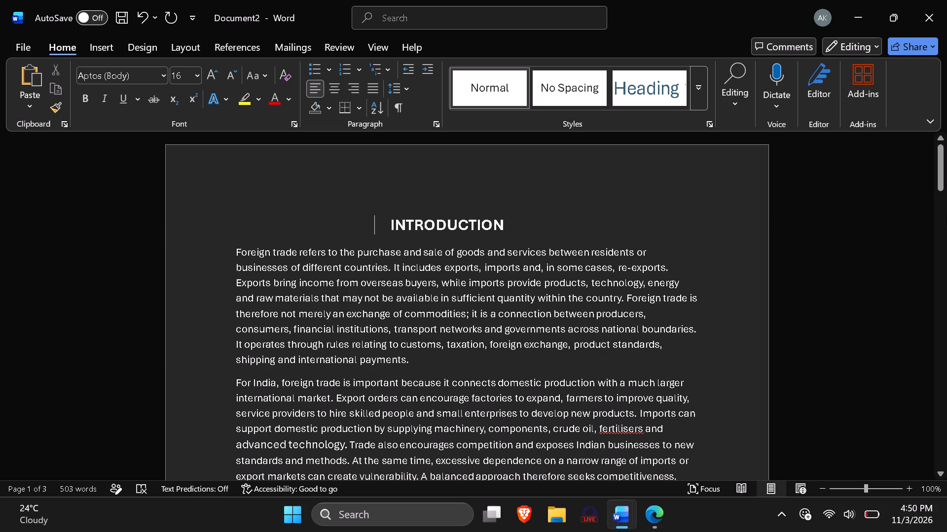
Set the document's paper size to A4, 8.27" x 11.69".
left_click_drag(943, 182, 938, 360)
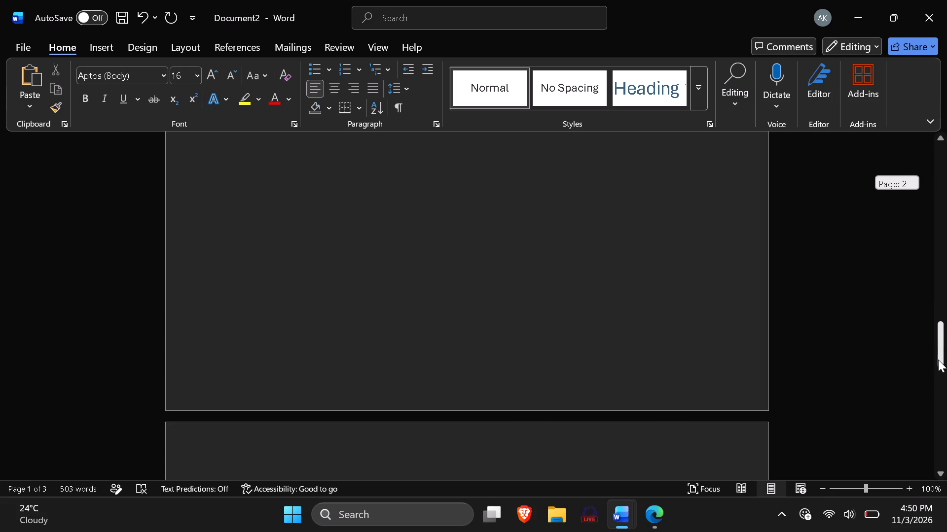
left_click_drag(938, 360, 942, 222)
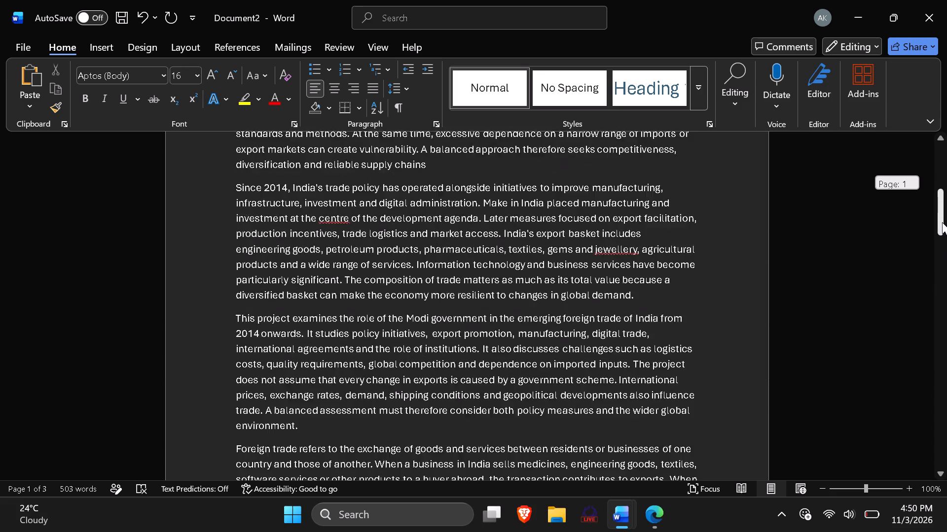
left_click_drag(942, 222, 941, 152)
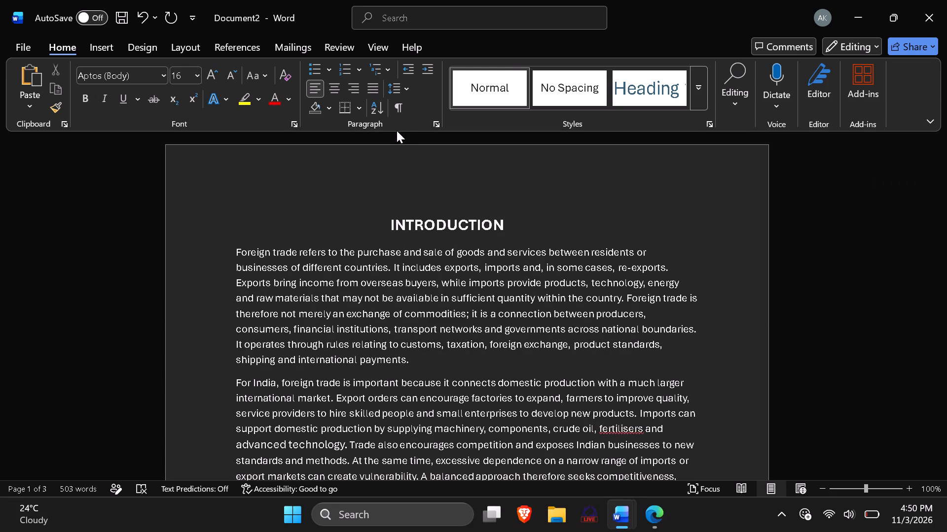
left_click(182, 41)
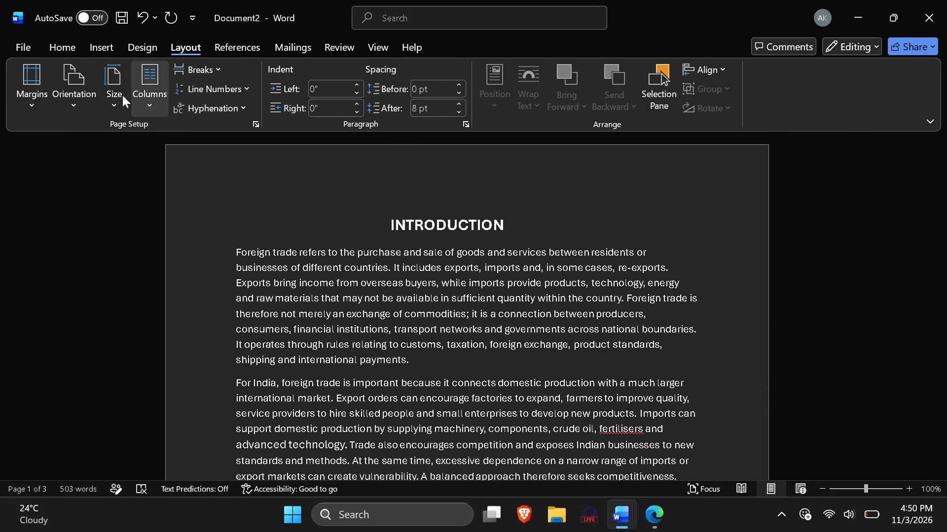
left_click(121, 82)
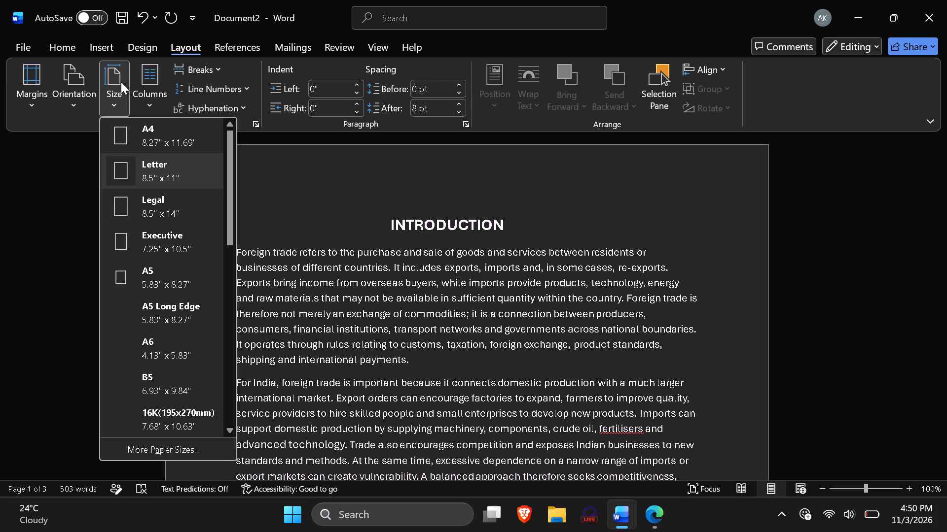
left_click(157, 134)
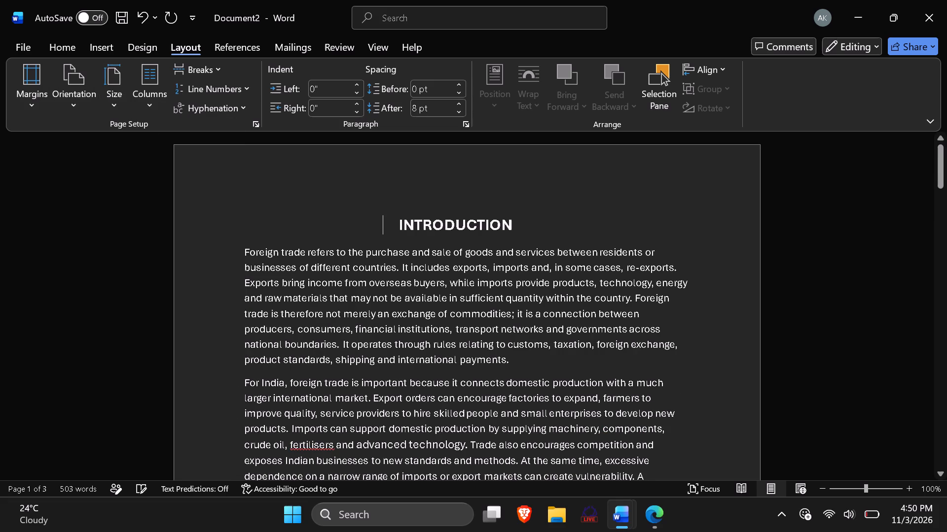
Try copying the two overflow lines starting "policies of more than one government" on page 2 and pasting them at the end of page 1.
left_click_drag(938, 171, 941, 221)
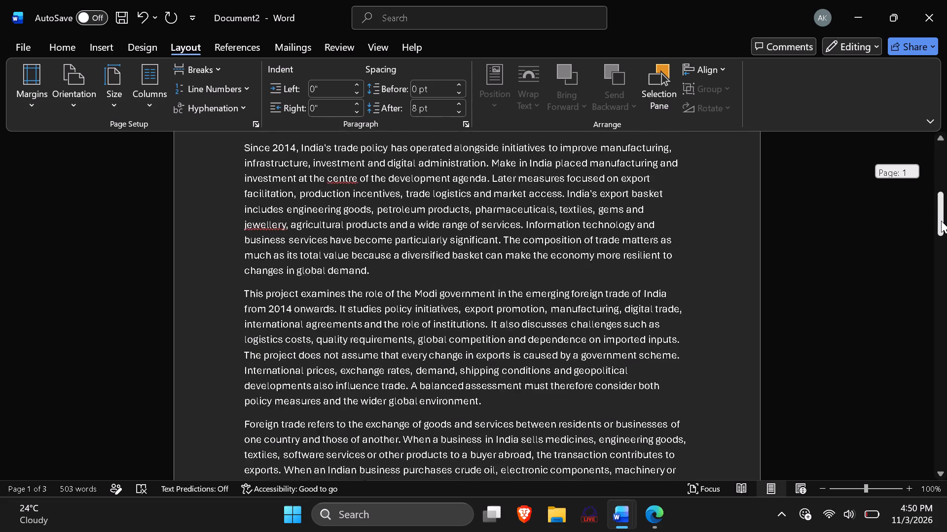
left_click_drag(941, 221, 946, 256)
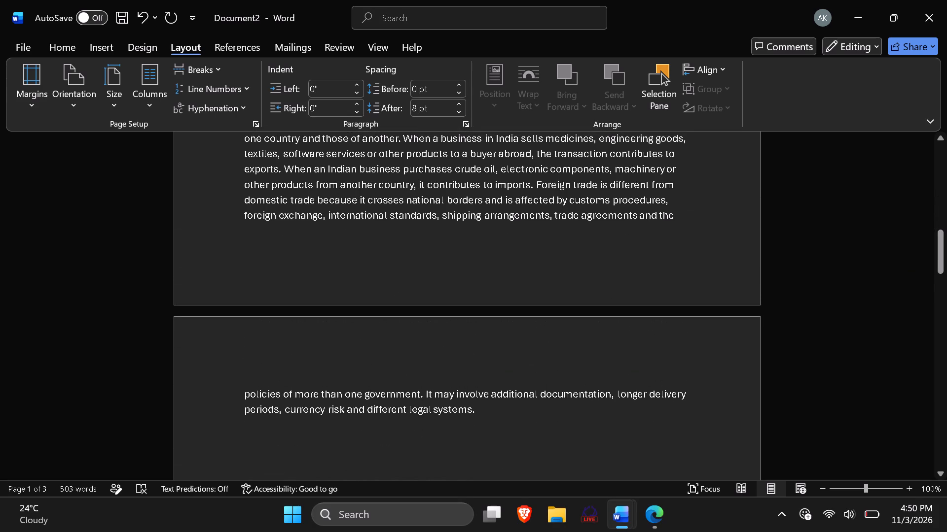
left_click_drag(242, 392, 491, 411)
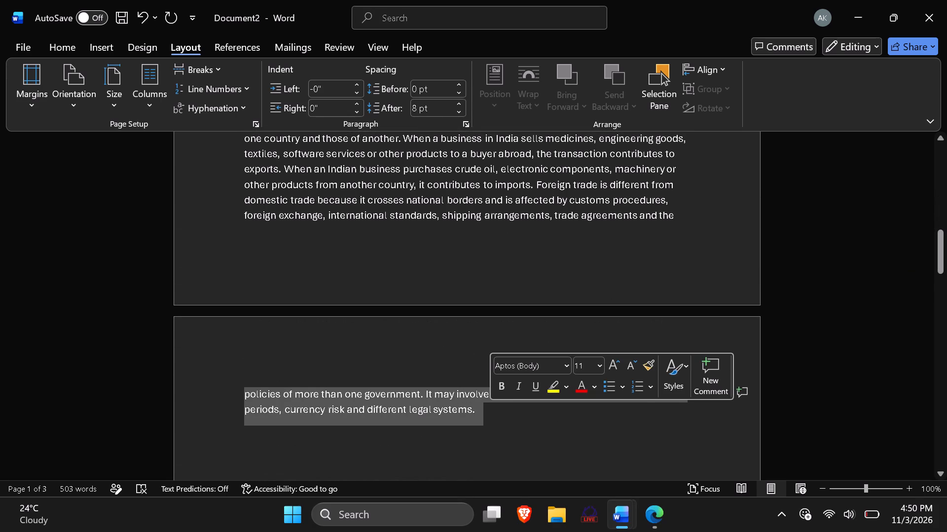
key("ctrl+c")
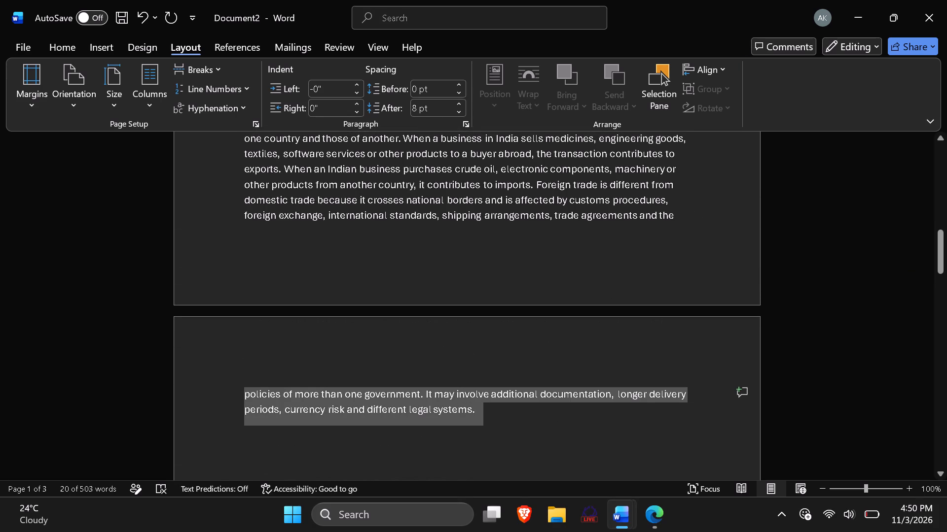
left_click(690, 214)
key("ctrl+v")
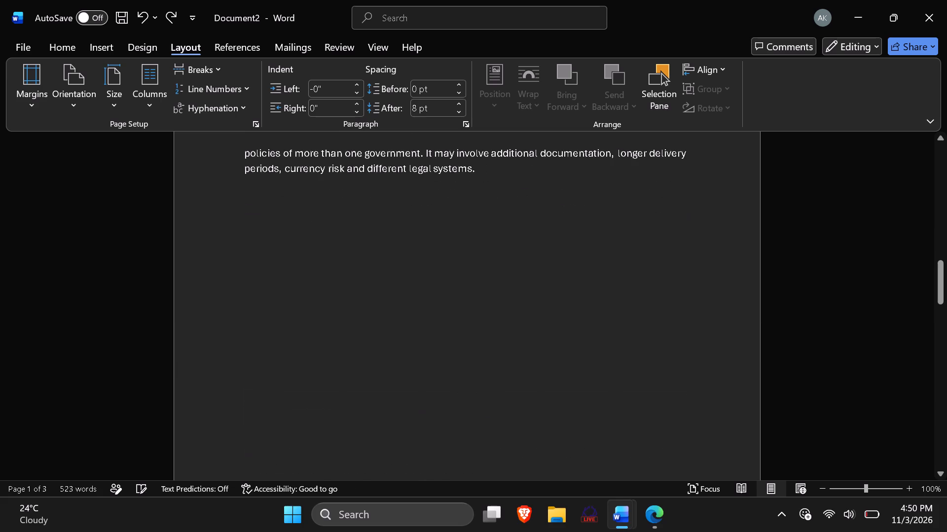
Start a new line after the paragraph ending "different legal systems." on page 2.
left_click_drag(944, 291, 944, 285)
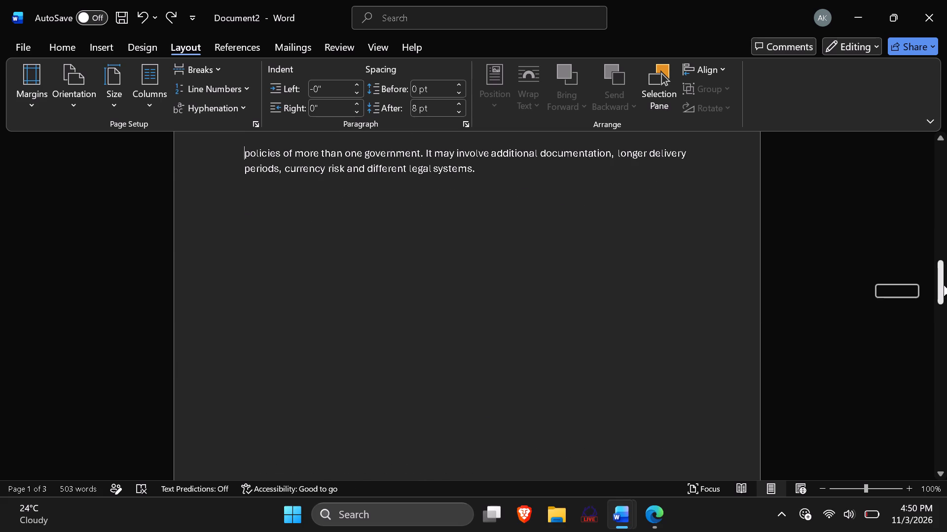
left_click_drag(944, 285, 926, 169)
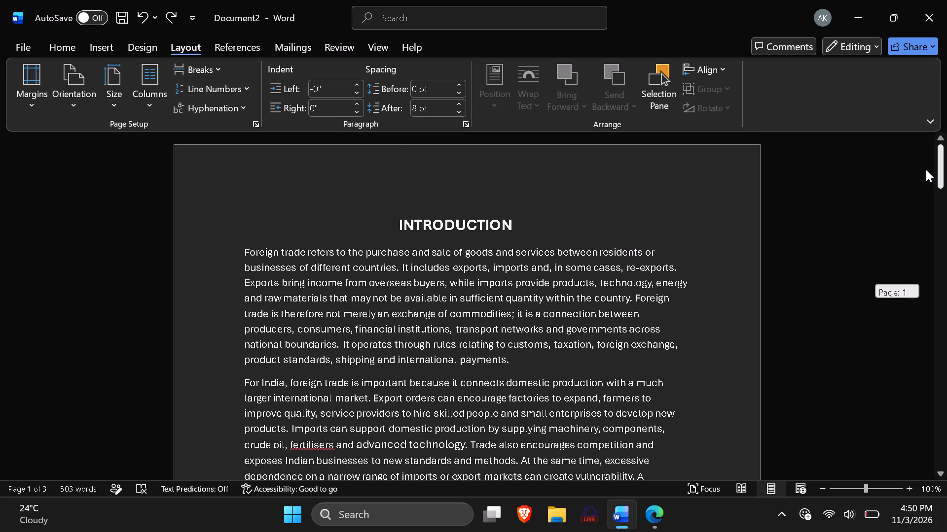
left_click_drag(926, 169, 946, 295)
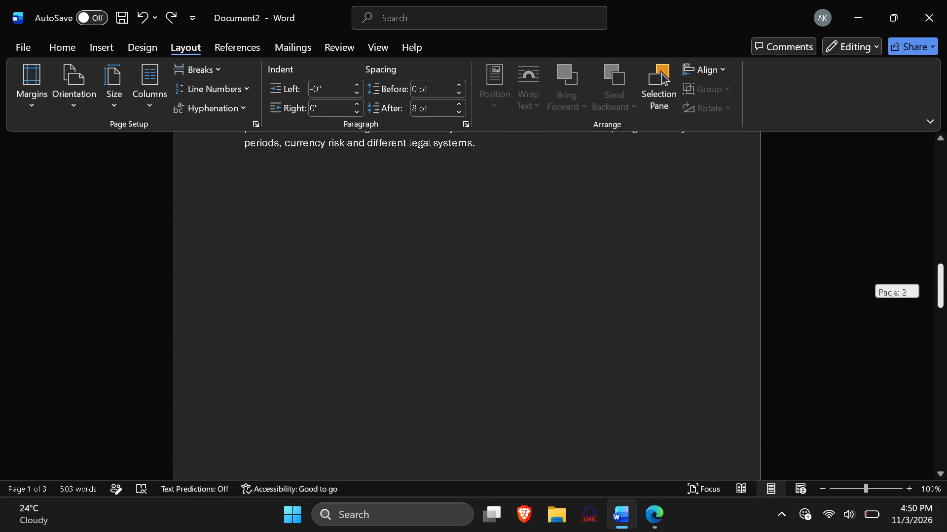
left_click_drag(946, 295, 946, 281)
left_click(478, 254)
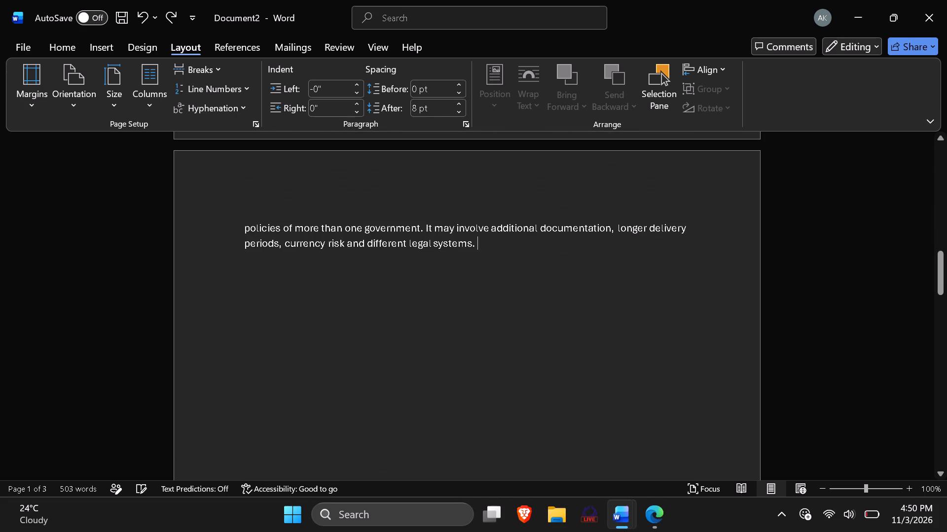
key("Return")
Switch to the Expanded 50–60 page foreign trade document and review section 1, INTRODUCTION TO INDIA'S FOREIGN TRADE.
key("alt+Tab")
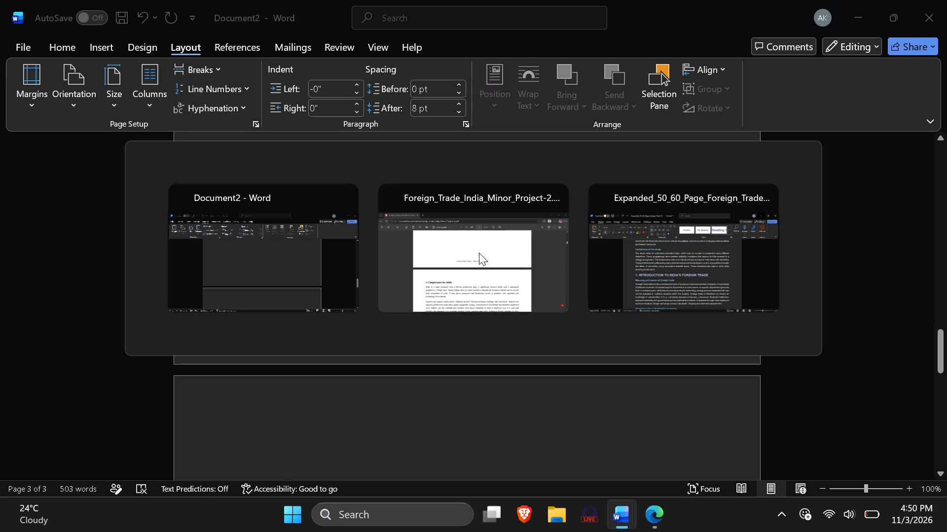
key("alt+Tab")
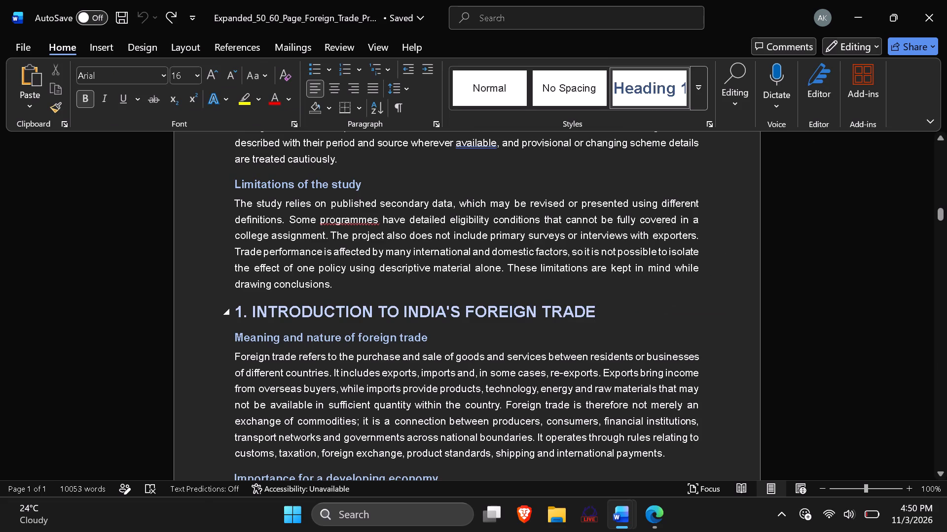
key("Down")
key("Down")
key("Down")
key("Down")
key("Down")
key("Down")
key("Down")
key("Down")
key("Down")
key("Down")
key("Down")
key("Down")
key("Down")
key("Down")
key("Down")
key("Down")
key("Down")
key("Down")
key("Down")
key("Down")
key("Down")
key("Down")
key("Down")
key("Down")
key("Down")
key("Down")
key("Down")
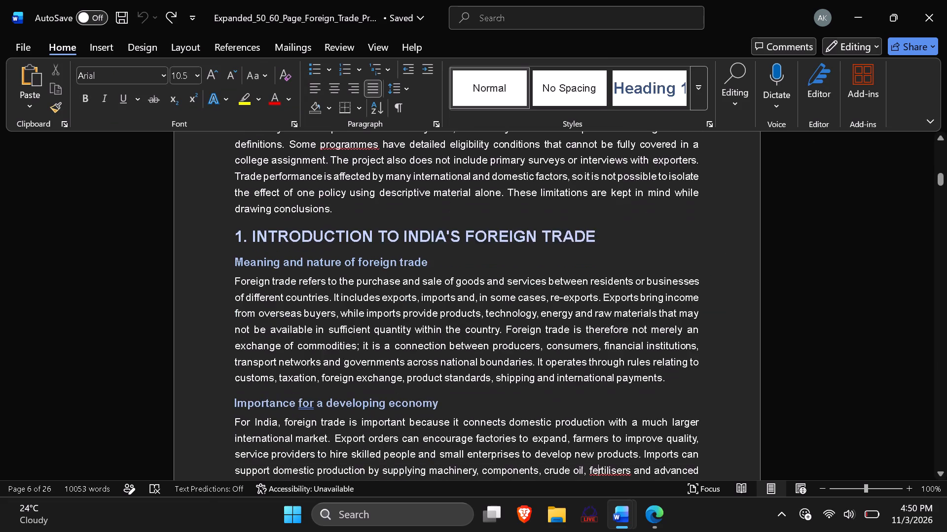
key("Down")
key("Up")
key("Up")
key("Up")
key("Up")
key("Up")
key("Up")
key("Up")
key("Up")
key("Up")
key("Up")
key("Up")
key("Up")
key("Up")
key("Up")
key("Up")
key("Up")
key("Up")
key("Up")
key("Up")
key("Up")
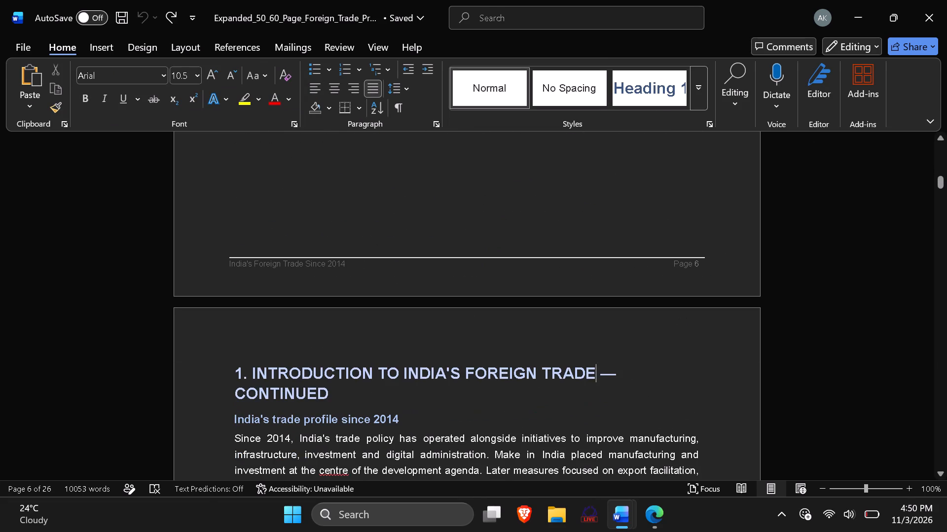
key("Up")
key("Up")
key("Up")
key("Up")
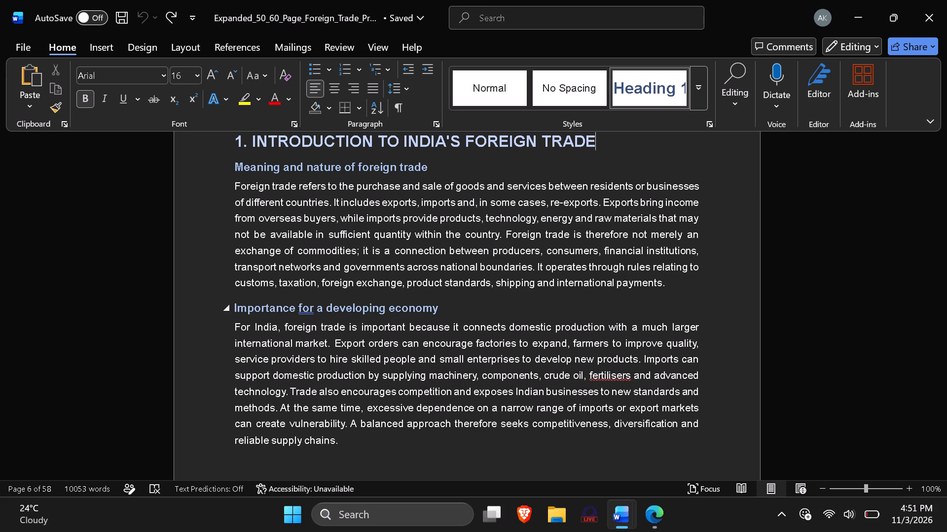
Copy section 2 from "BACKGROUND OF INDIA'S FOREIGN TRADE BEFORE 2014", without its number, through "a single administration." on the continued page.
key("Down")
key("Down")
key("Down")
key("Down")
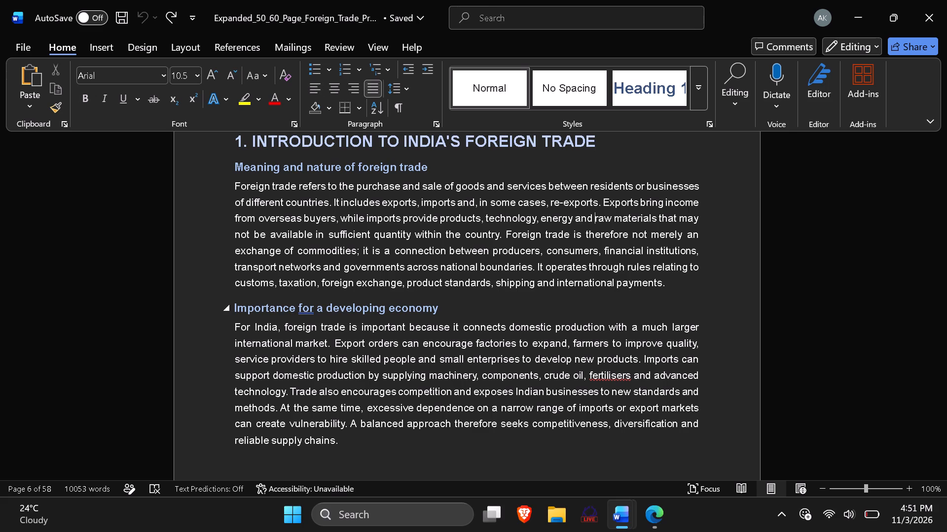
key("Down")
key("Down")
key("Down")
key("Down")
key("Down")
key("Down")
key("Down")
key("Down")
key("Down")
key("Down")
key("Down")
key("Down")
key("Down")
key("Down")
key("Down")
key("Down")
key("Down")
key("Down")
key("Down")
key("Down")
key("Down")
key("Down")
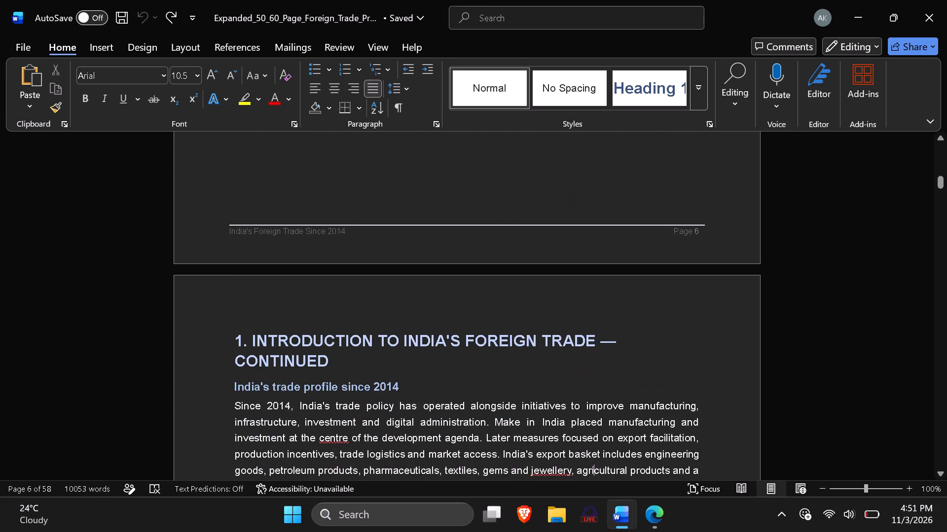
key("Down")
key("Down")
key("Down")
key("Down")
key("Down")
key("Down")
key("Down")
key("Down")
key("Down")
key("Down")
key("Down")
key("Down")
key("Down")
key("Down")
key("Down")
key("Down")
key("Down")
key("Down")
key("Down")
key("Down")
key("Up")
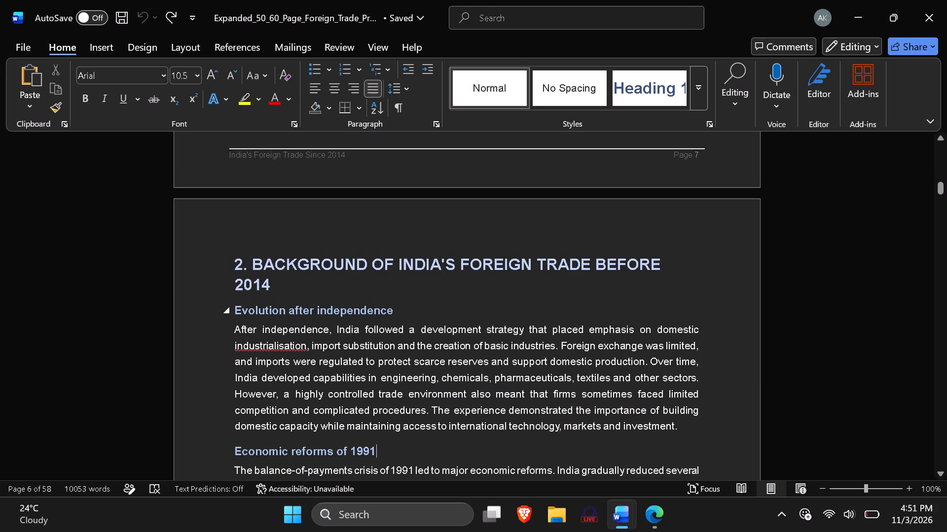
key("Up")
key("Up")
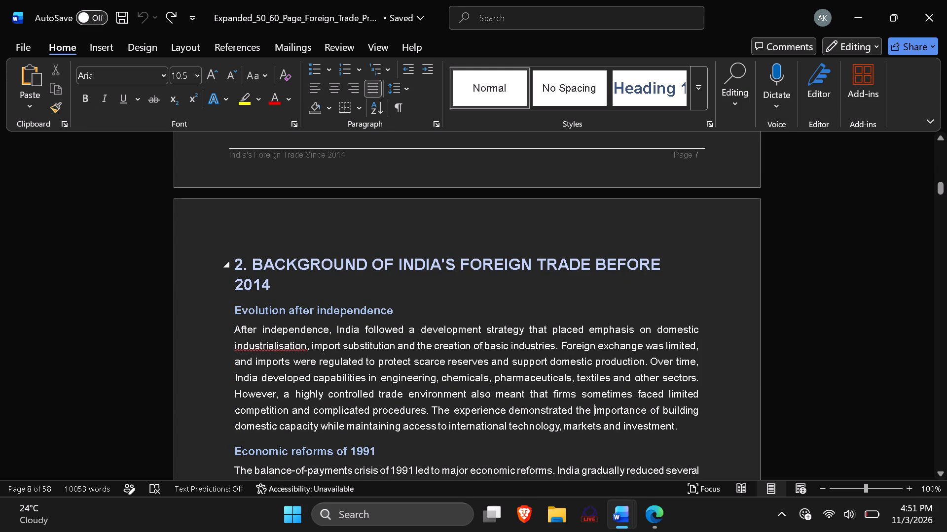
left_click_drag(250, 266, 435, 432)
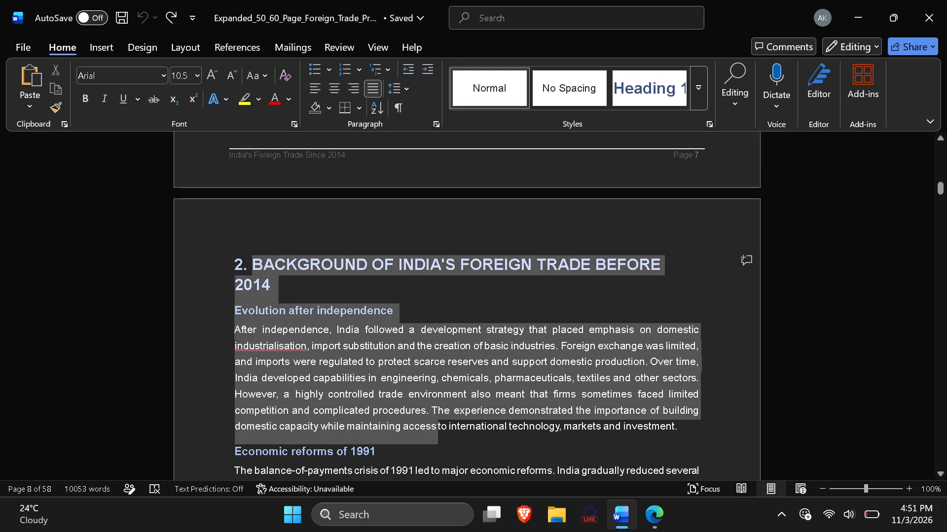
left_click_drag(435, 432, 456, 499)
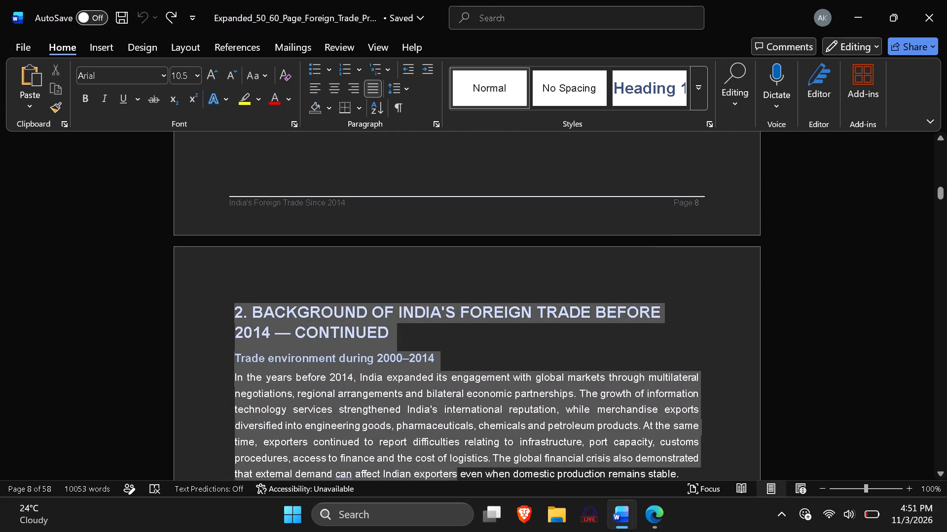
left_click_drag(456, 499, 582, 326)
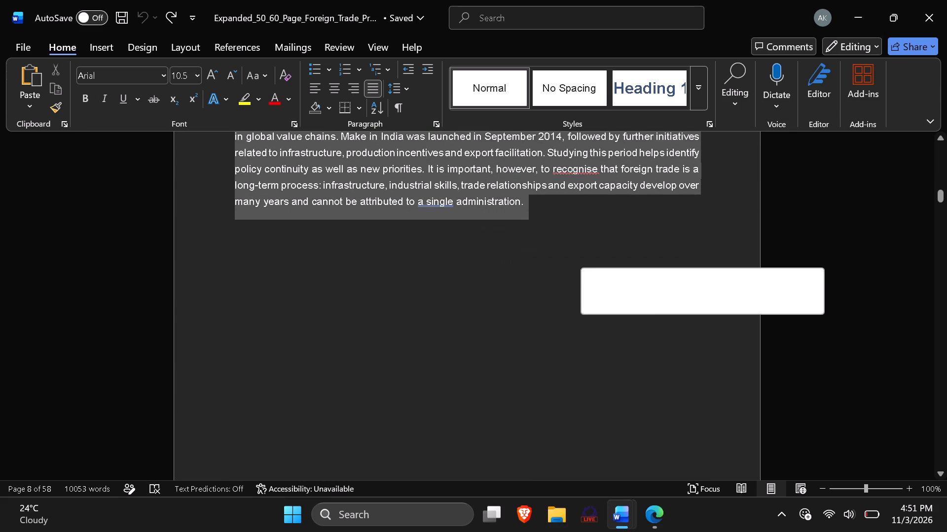
key("ctrl+c")
Switch to Document2 and paste the copied background section after "different legal systems." on page 2.
key("alt+Tab")
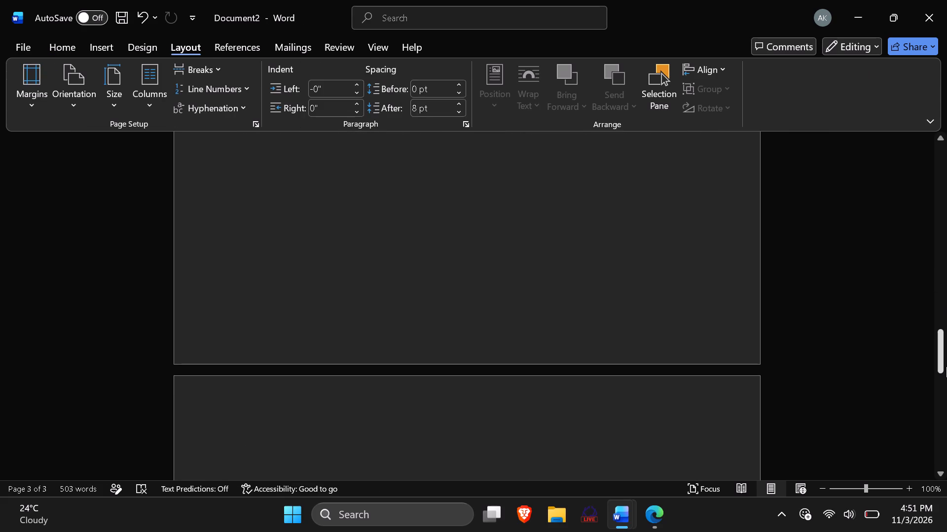
left_click_drag(946, 366, 934, 271)
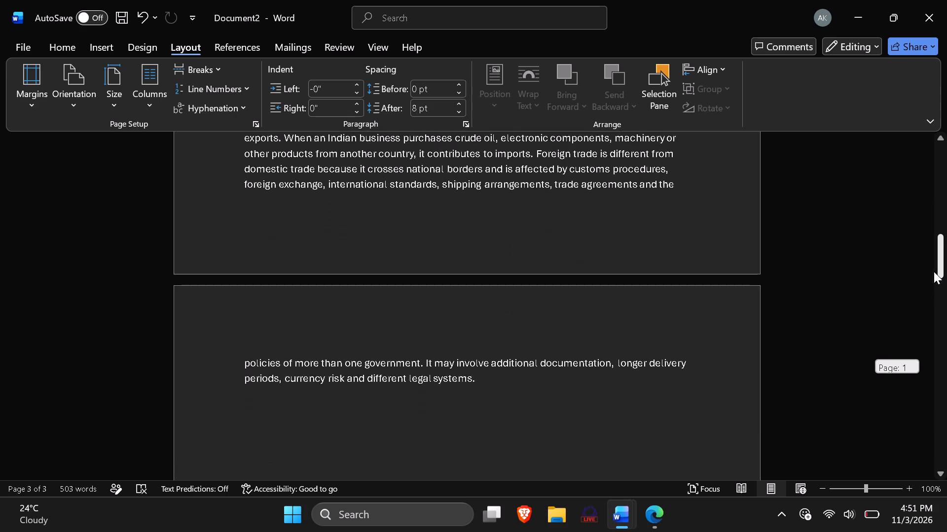
left_click_drag(934, 271, 933, 274)
left_click(483, 343)
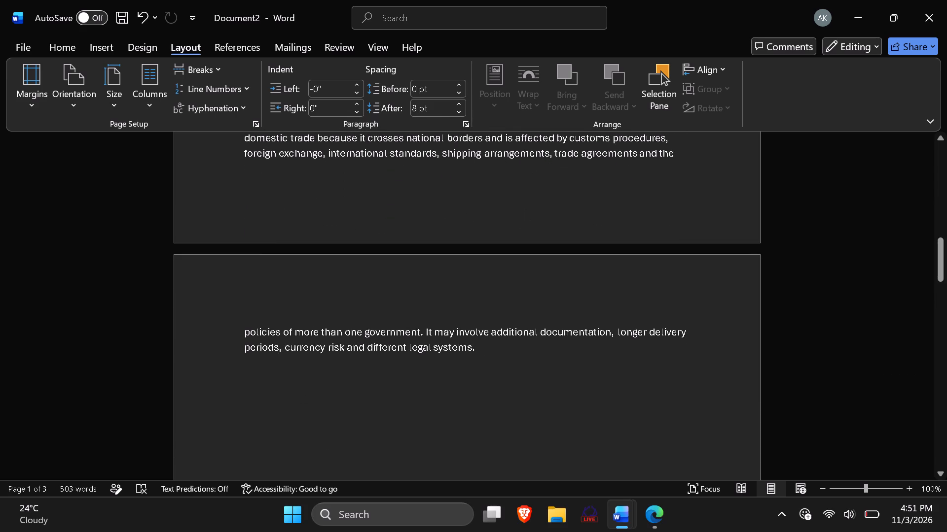
key("ctrl+v")
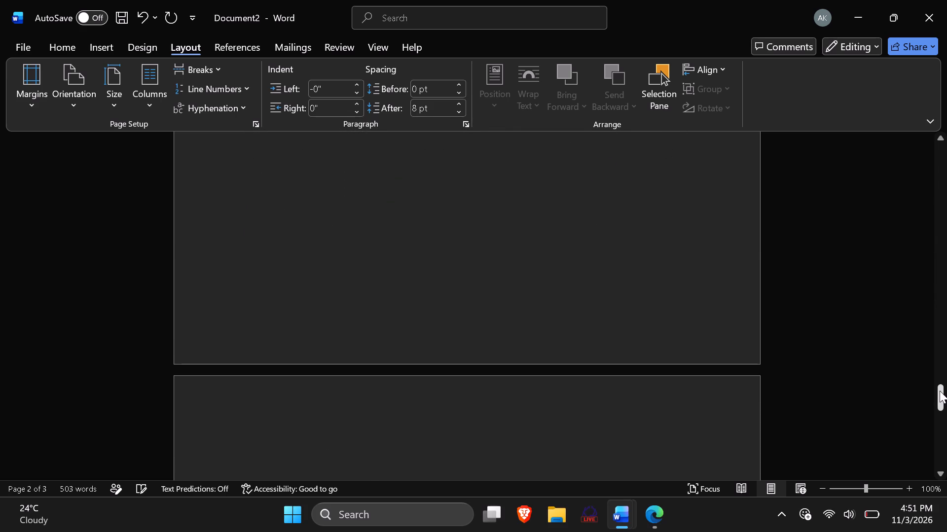
Delete backwards from the start of the BACKGROUND OF INDIA'S FOREIGN TRADE heading to join it to the text ending "different legal systems.".
left_click_drag(940, 391, 934, 245)
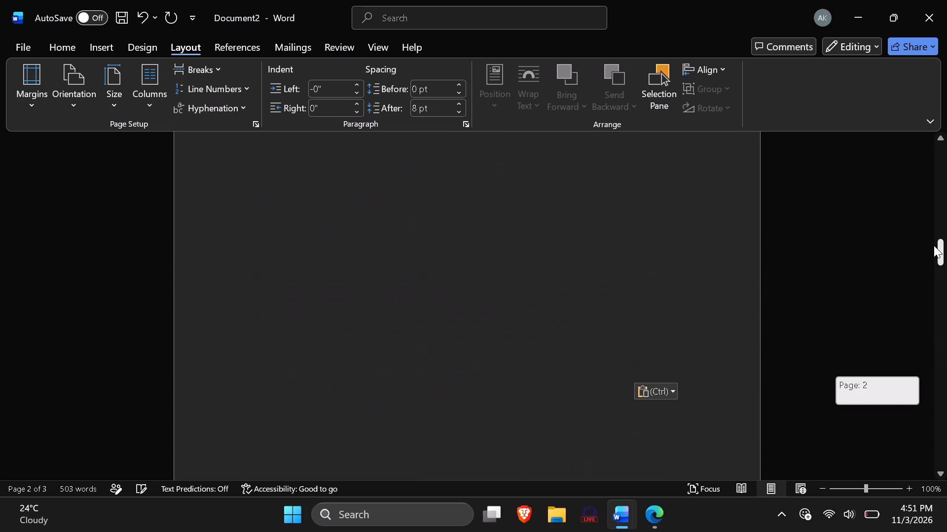
left_click_drag(934, 245, 937, 126)
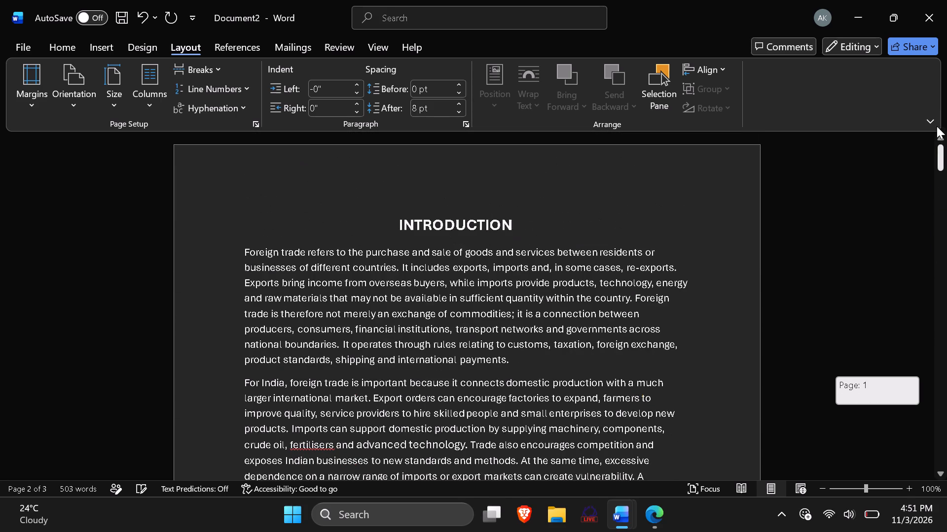
left_click_drag(937, 126, 939, 199)
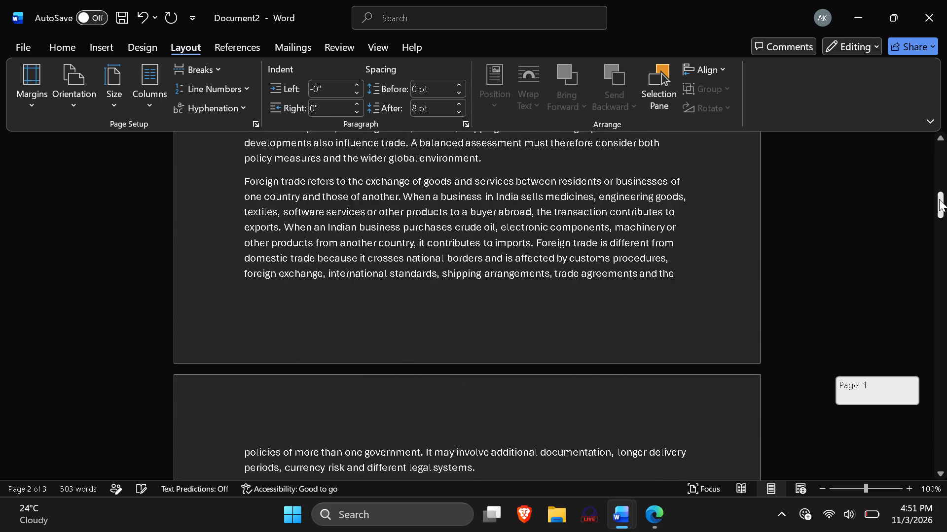
left_click_drag(939, 199, 944, 220)
left_click_drag(944, 220, 946, 267)
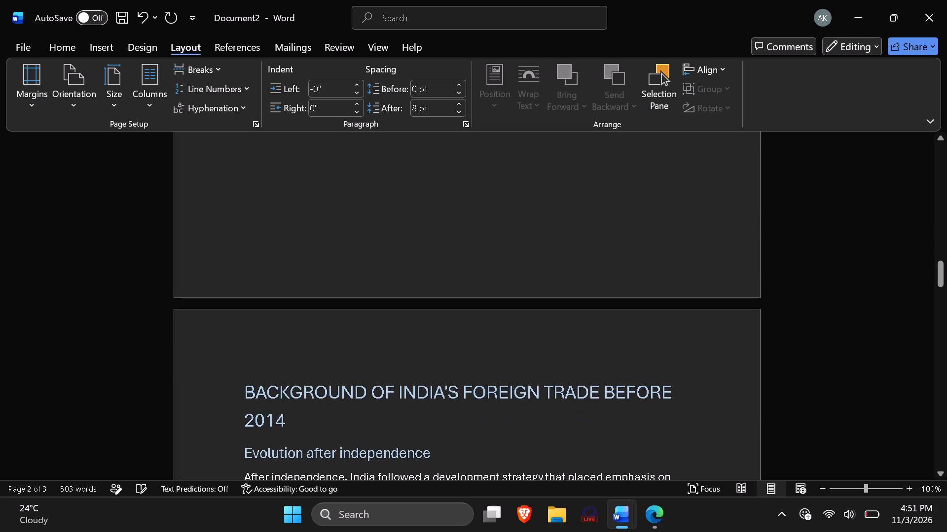
left_click(243, 388)
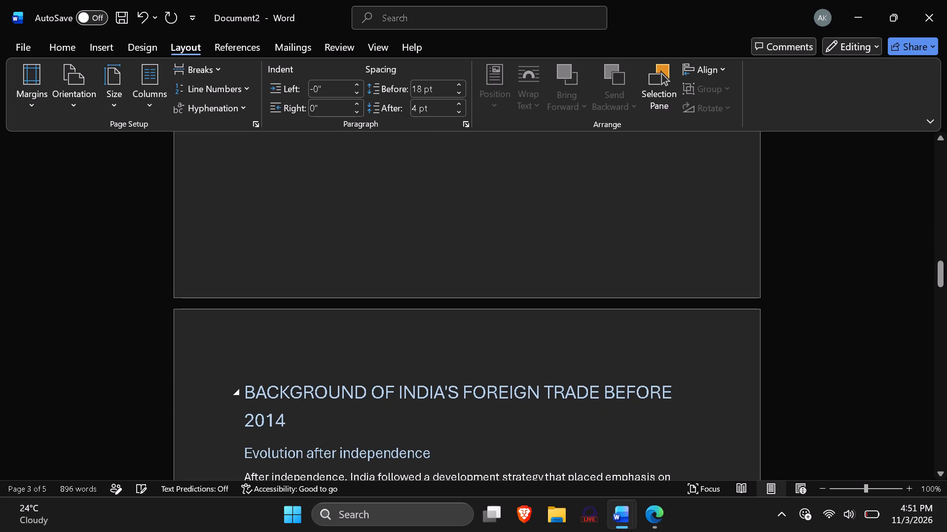
key("BackSpace")
key("BackSpace")
key("BackSpace")
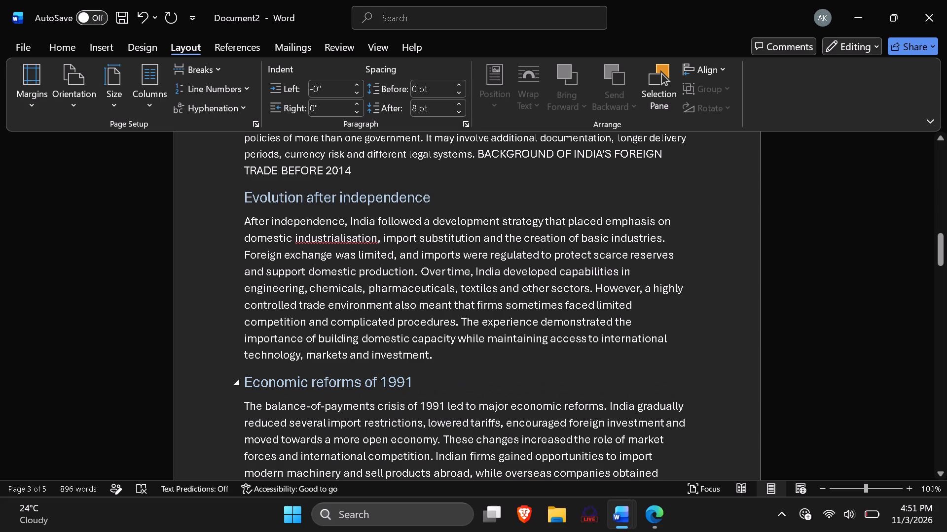
Go back up through the text to the INTRODUCTION title to review page 1.
key("Up")
key("Up")
key("Up")
key("Up")
key("Up")
key("Up")
key("Up")
key("Up")
key("Up")
key("Up")
key("Up")
key("Up")
key("Up")
key("Up")
key("Up")
key("Up")
key("Up")
key("Up")
key("Up")
key("Up")
key("Up")
key("Up")
key("Up")
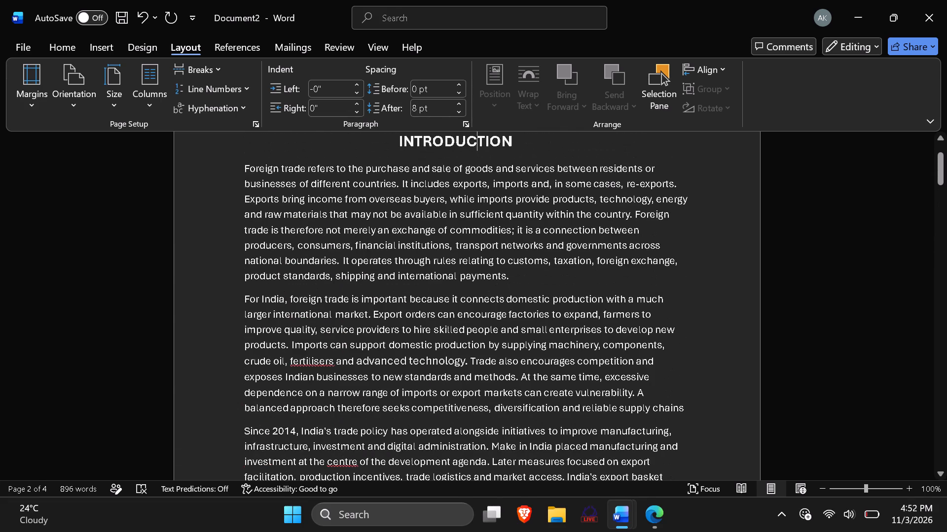
Read down from the INTRODUCTION title to the "Evolution after independence" heading, checking how the two sections join.
key("Down")
key("Down")
key("Down")
key("Down")
key("Down")
key("Down")
key("Down")
key("Down")
key("Down")
key("Down")
key("Down")
key("Down")
key("Down")
key("Down")
key("Down")
key("Down")
key("Down")
key("Down")
key("Down")
key("Down")
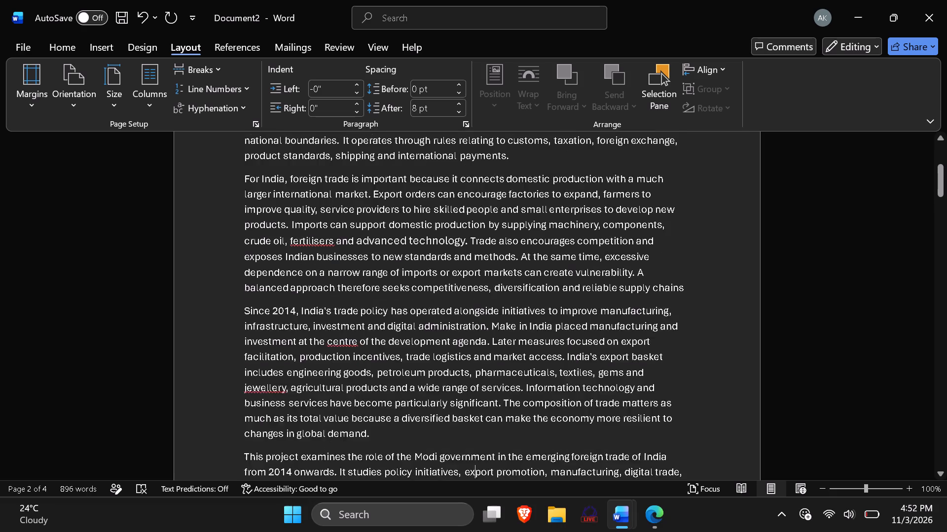
key("Down")
key("Down")
key("Down")
key("Down")
key("Down")
key("Down")
key("Down")
key("Down")
key("Down")
key("Down")
key("Down")
key("Down")
key("Down")
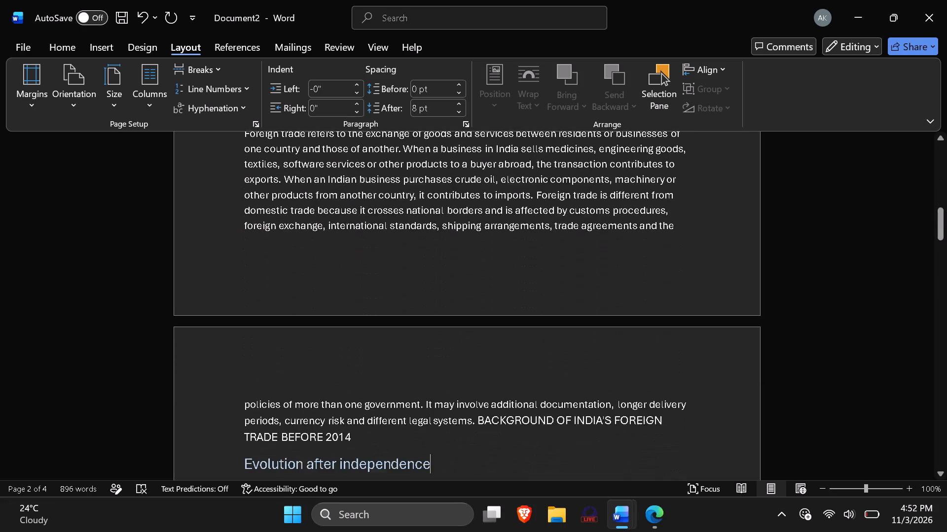
key("Down")
key("Down")
key("Down")
key("Down")
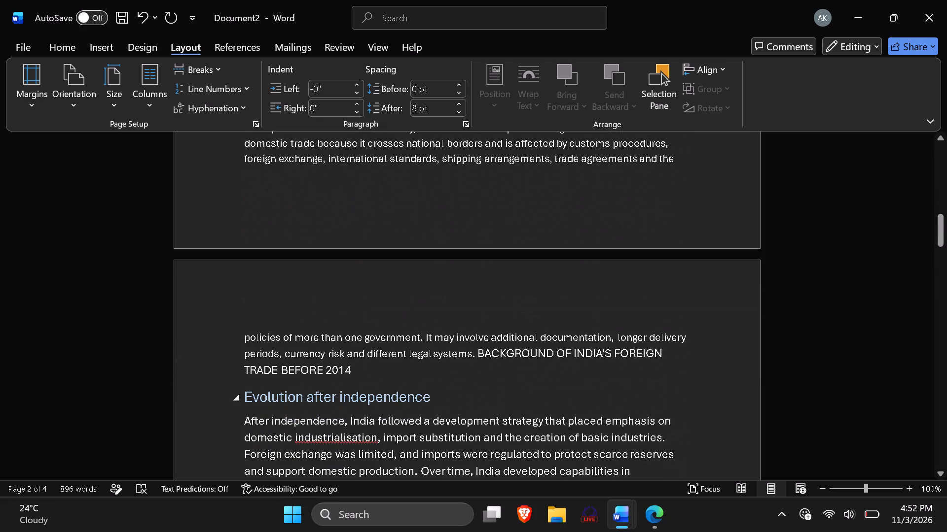
Undo the deletion that joined the BACKGROUND OF INDIA'S FOREIGN TRADE heading to the text ending "different legal systems.".
key("ctrl+z")
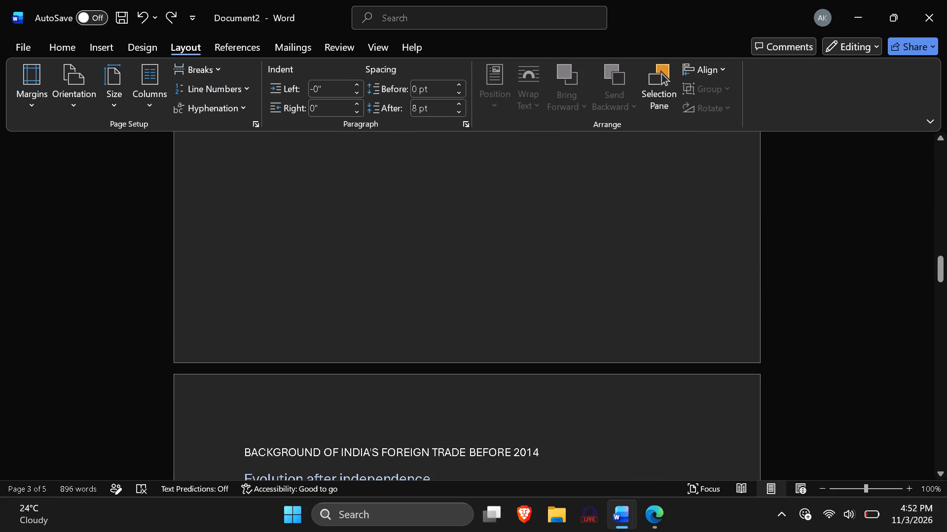
Examine the gap between "different legal systems." and the BACKGROUND OF INDIA'S FOREIGN TRADE heading, and the end of page 1.
key("Up")
key("Down")
key("Down")
key("Down")
key("Down")
key("Down")
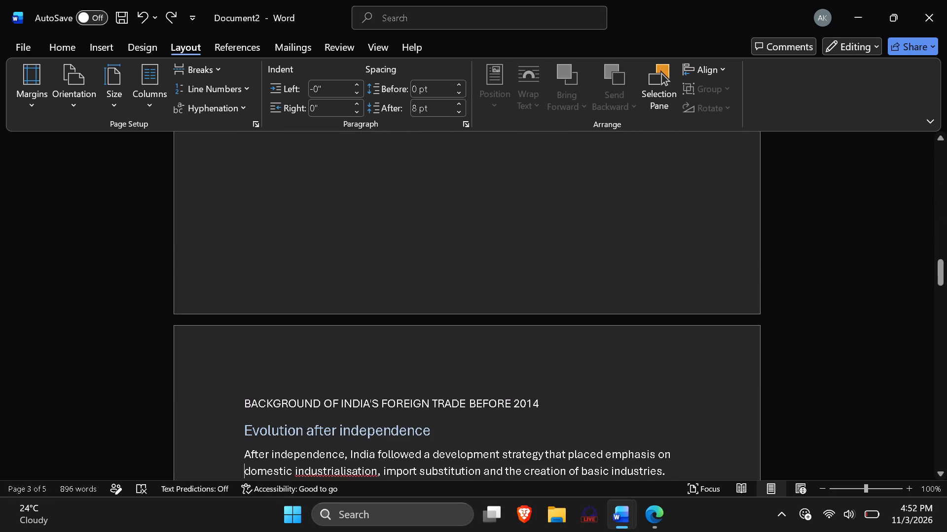
key("Down")
key("Down")
key("Down")
key("Up")
key("Up")
key("Up")
key("Up")
key("Up")
key("Up")
key("Up")
key("Up")
key("Up")
key("Up")
key("Up")
key("Up")
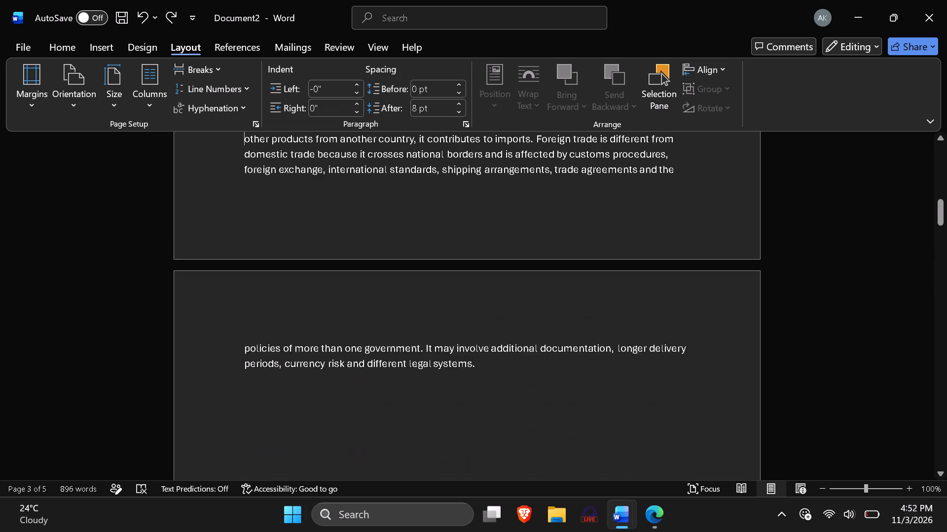
key("Up")
key("Down")
key("Down")
key("Down")
key("Down")
key("Down")
key("Down")
key("Down")
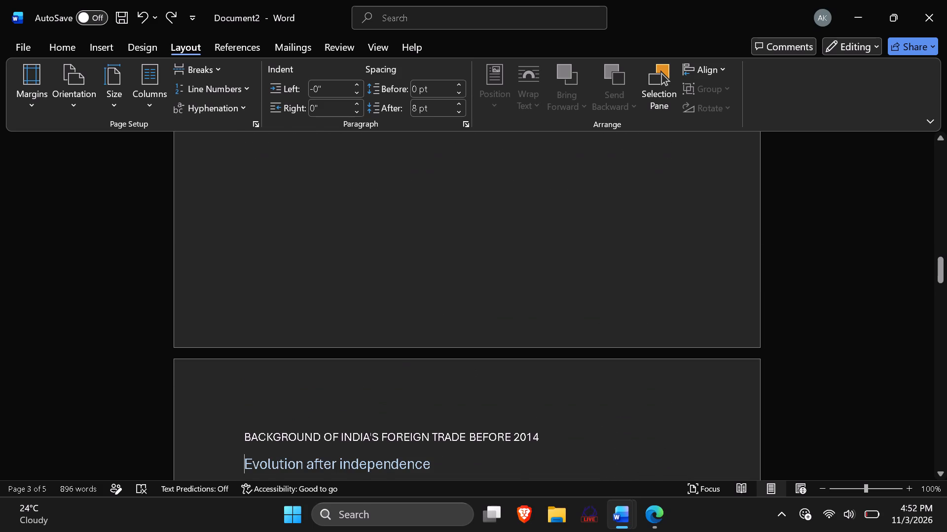
key("Down")
key("Down")
key("Down")
key("Down")
key("Down")
key("Up")
key("Up")
key("Up")
key("Up")
key("Up")
key("Up")
key("Up")
key("Up")
key("Up")
key("Up")
key("Up")
key("Up")
key("Up")
key("Up")
key("Up")
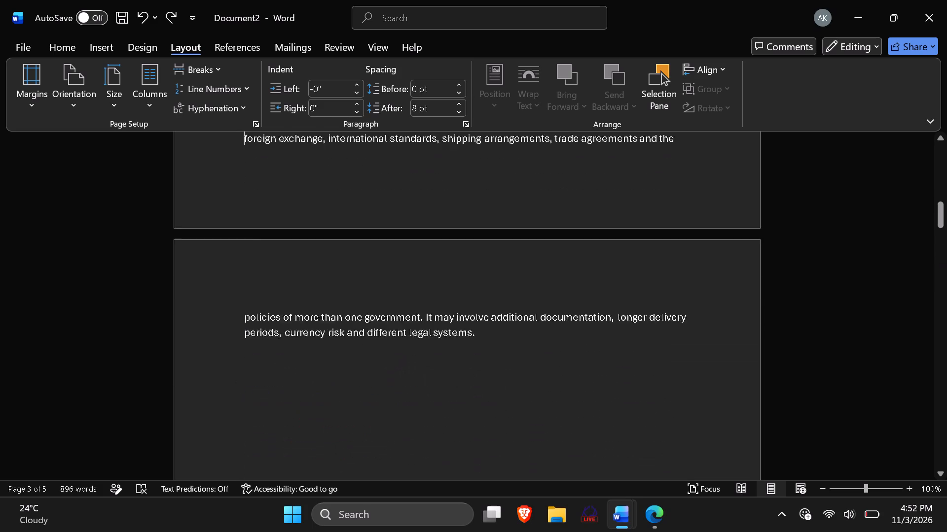
key("Up")
key("Up")
key("Up")
key("Up")
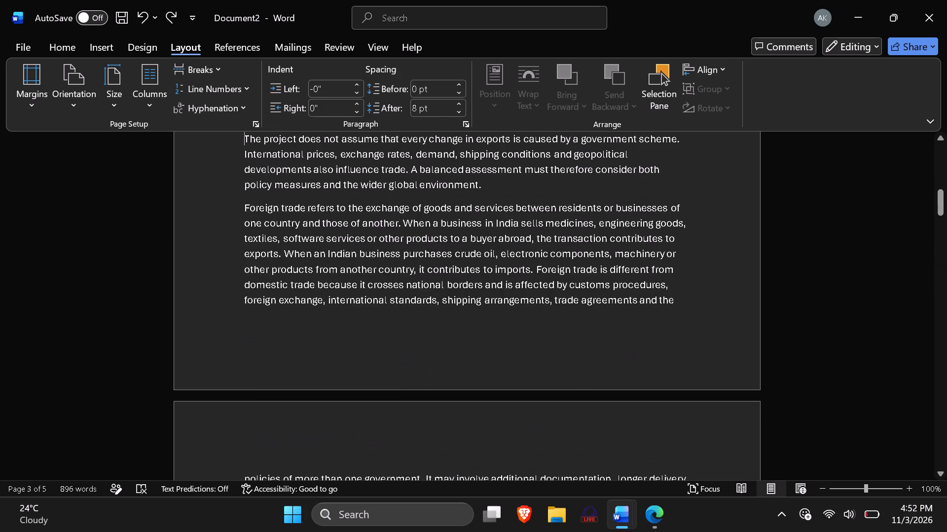
key("Up")
key("Up")
key("Down")
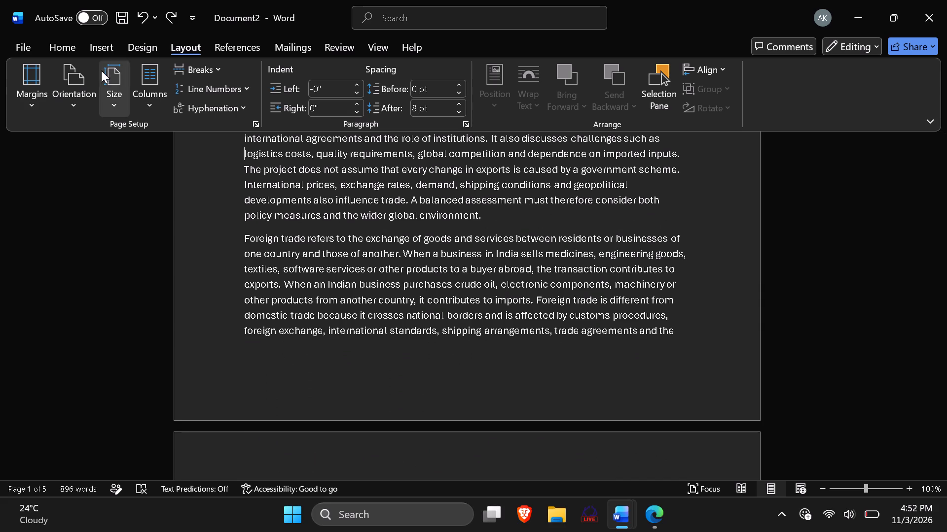
Open the paper size choices for the document.
left_click(112, 100)
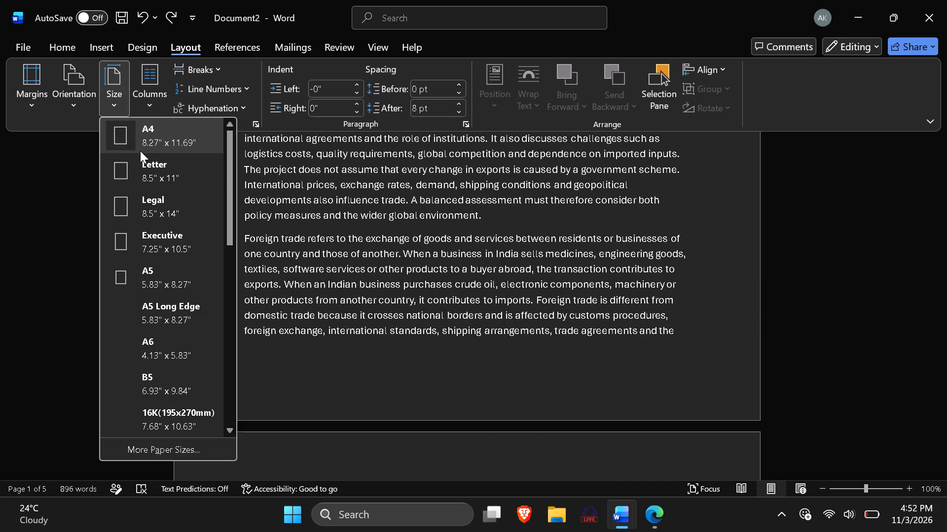
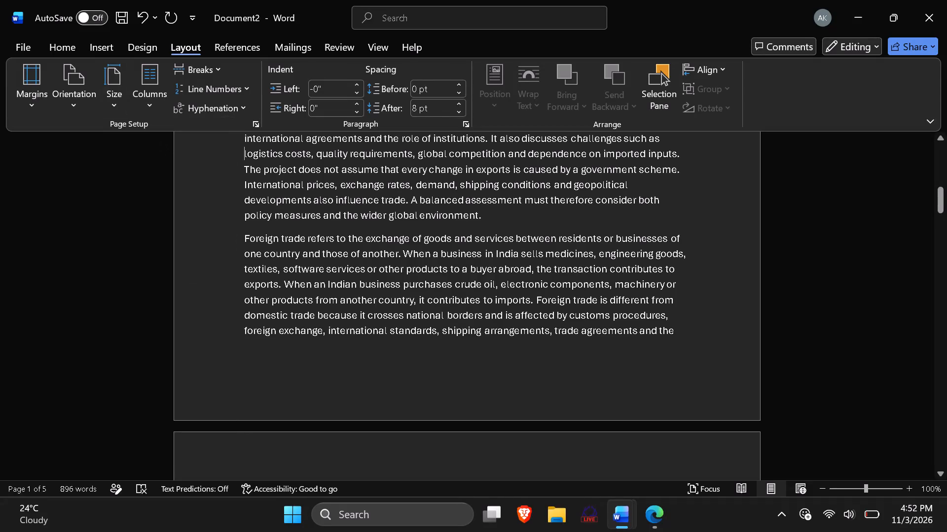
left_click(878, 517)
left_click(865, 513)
Look through the document from the end of page 1 down to page 4 and back to the INTRODUCTION title, checking the page gaps.
left_click_drag(944, 199, 945, 326)
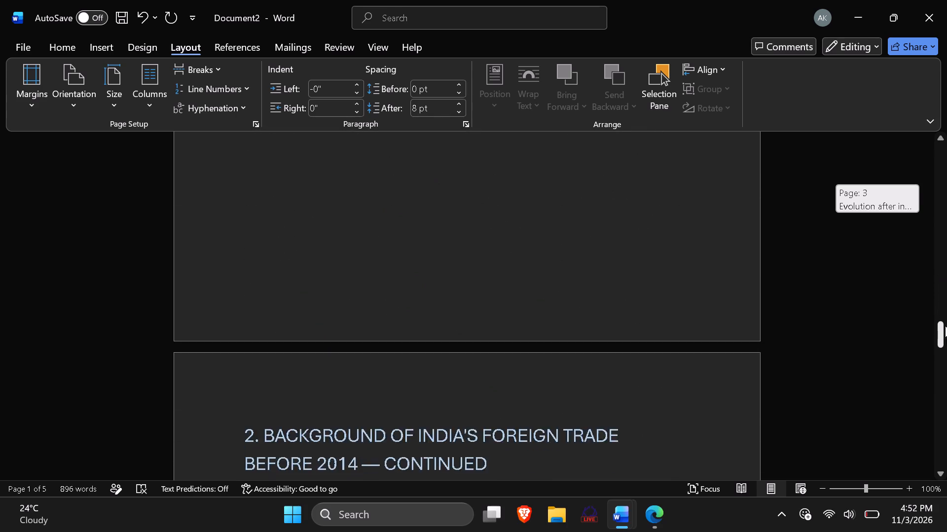
left_click_drag(945, 326, 936, 355)
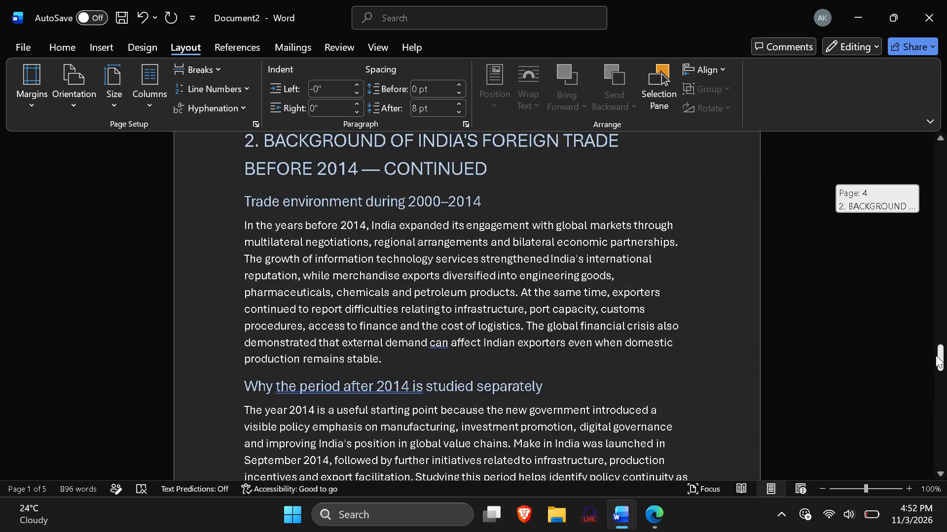
left_click_drag(936, 355, 936, 353)
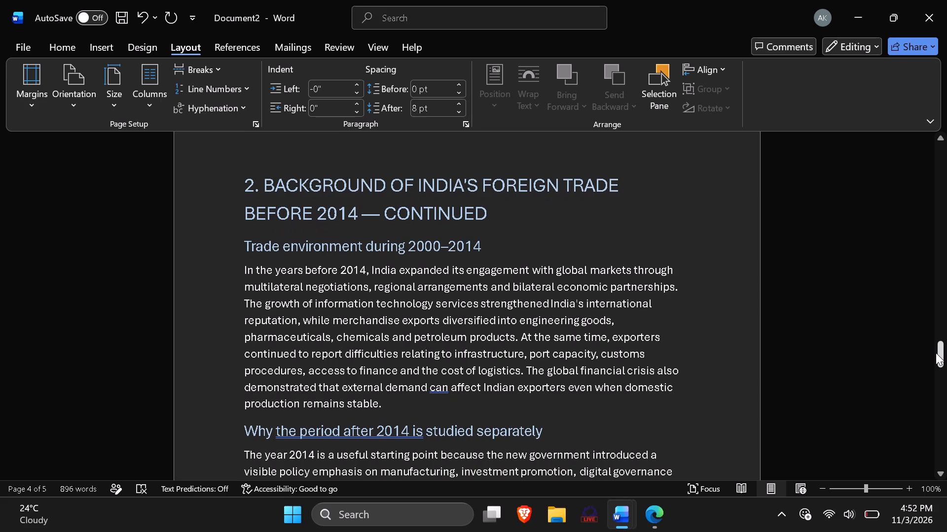
left_click_drag(937, 351, 939, 386)
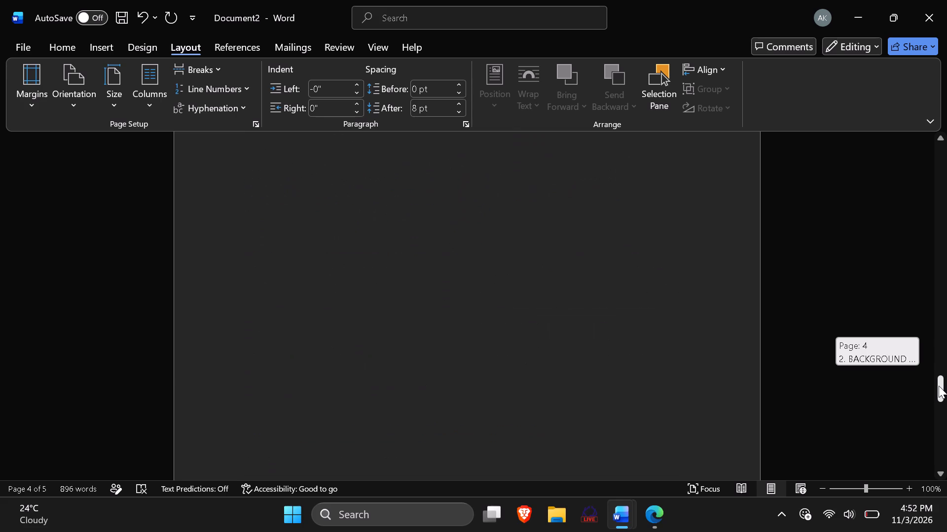
left_click_drag(939, 386, 928, 225)
left_click_drag(928, 225, 941, 140)
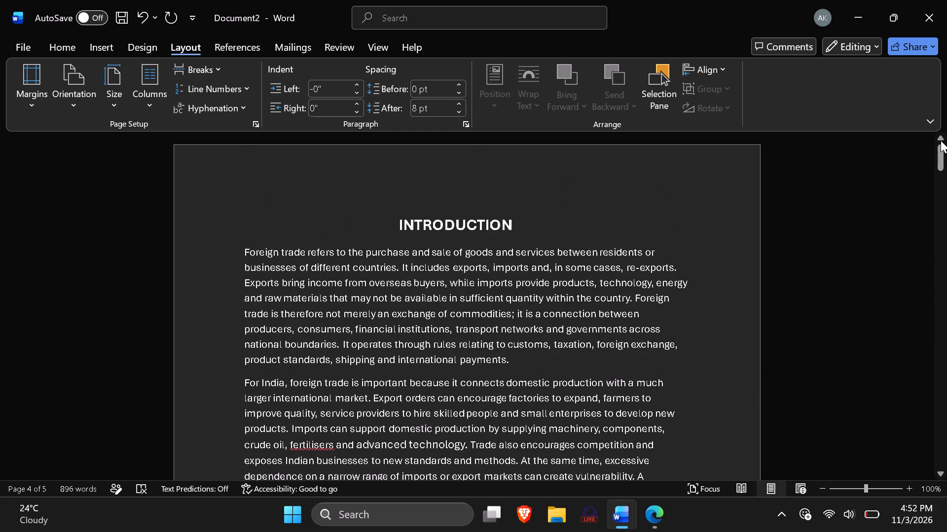
Remove the page gap before BACKGROUND OF INDIA'S FOREIGN TRADE BEFORE 2014 and put the heading on its own line below "different legal systems.".
left_click_drag(940, 156, 946, 215)
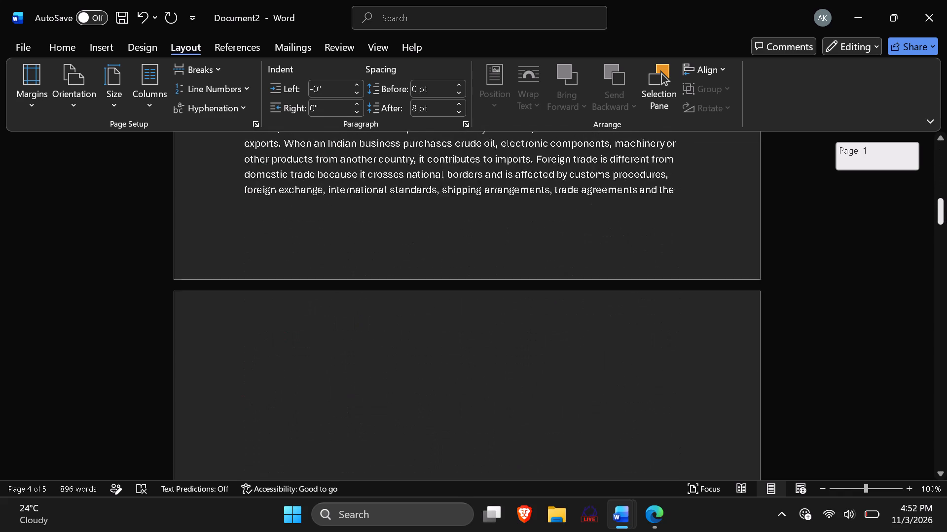
left_click_drag(946, 215, 946, 223)
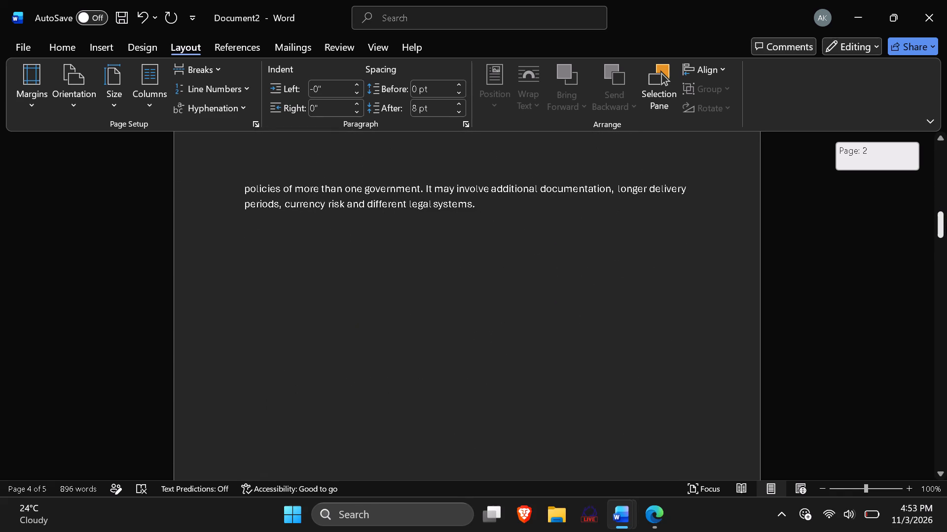
left_click_drag(946, 223, 946, 287)
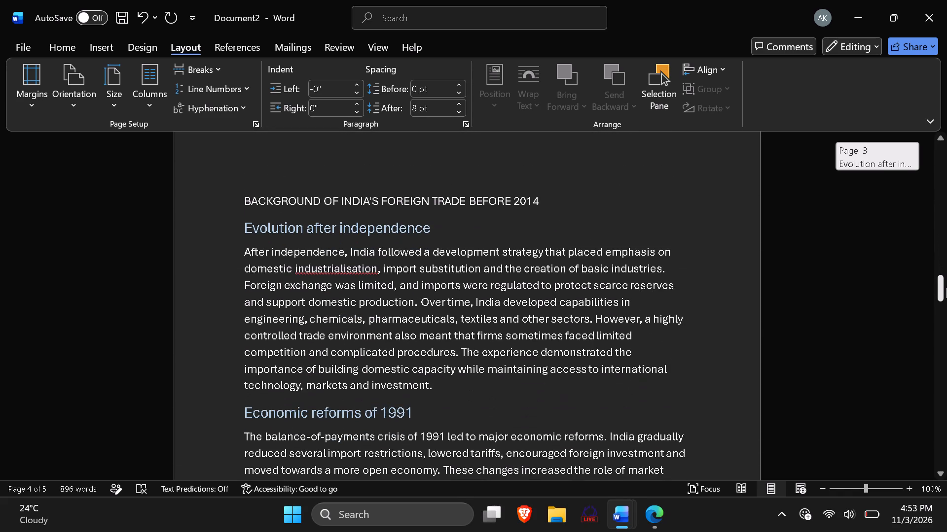
left_click_drag(946, 287, 946, 285)
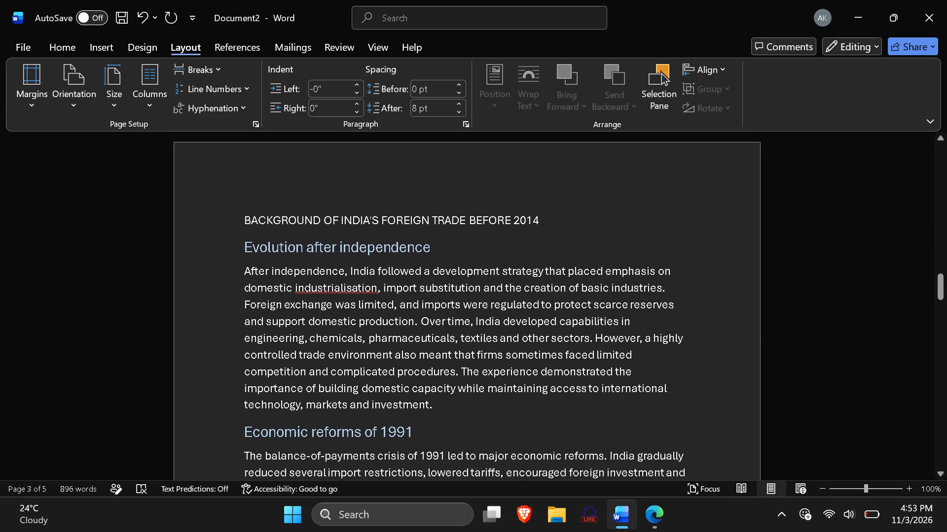
left_click(246, 219)
key("BackSpace")
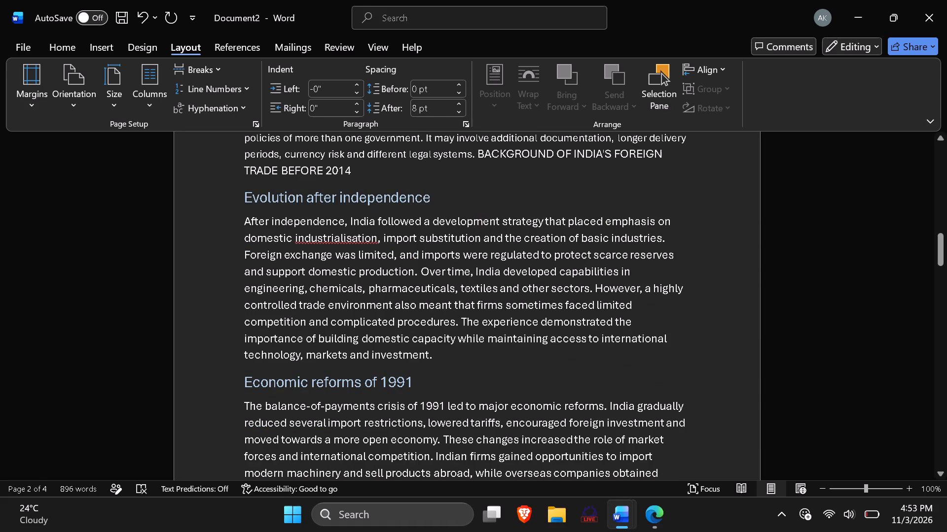
key("Return")
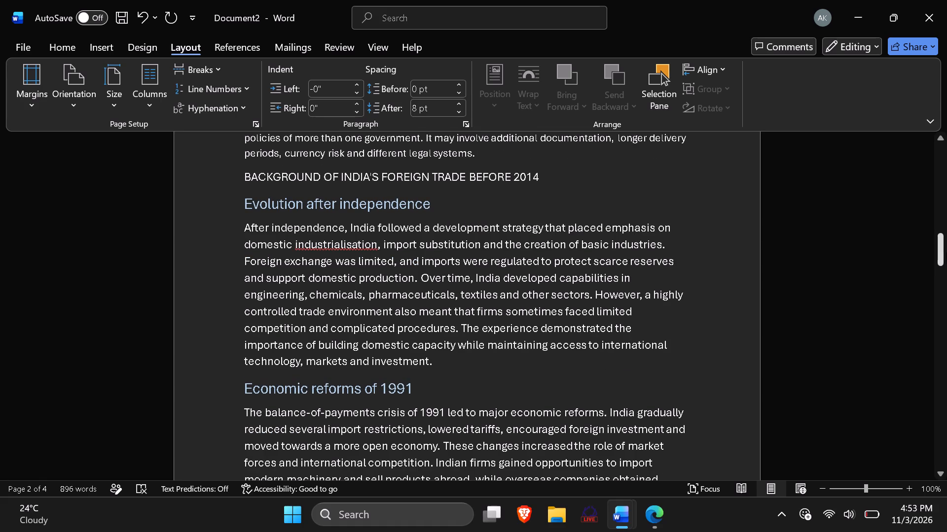
Set the BACKGROUND OF INDIA'S FOREIGN TRADE BEFORE 2014 heading to font size 16.
left_click_drag(946, 253, 943, 237)
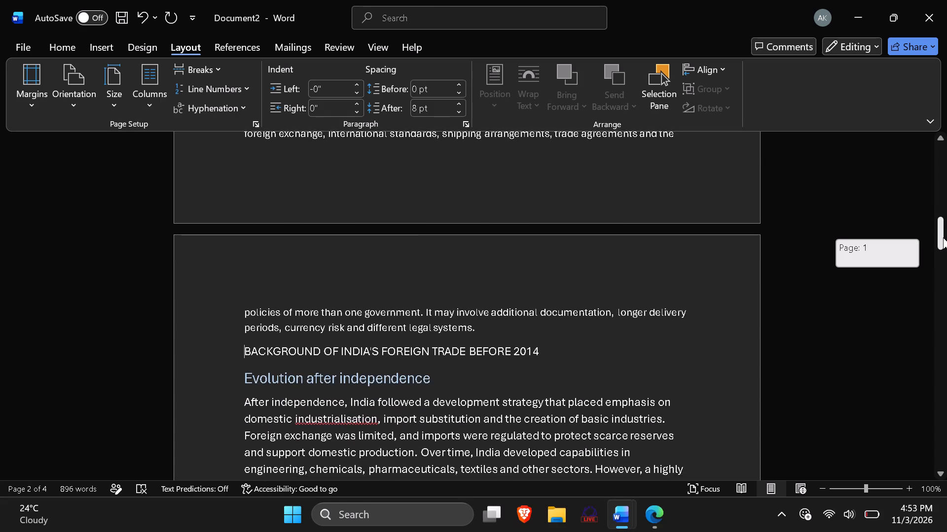
left_click_drag(943, 237, 944, 244)
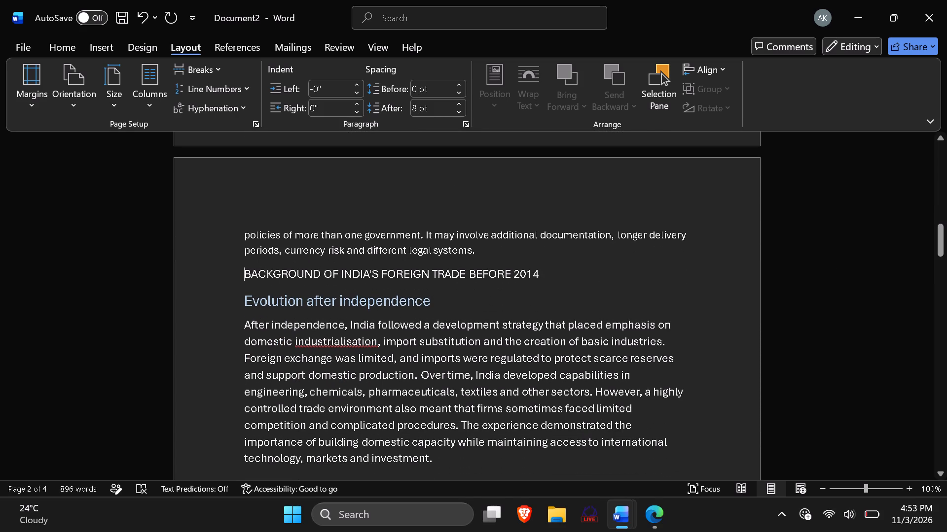
left_click_drag(541, 272, 244, 281)
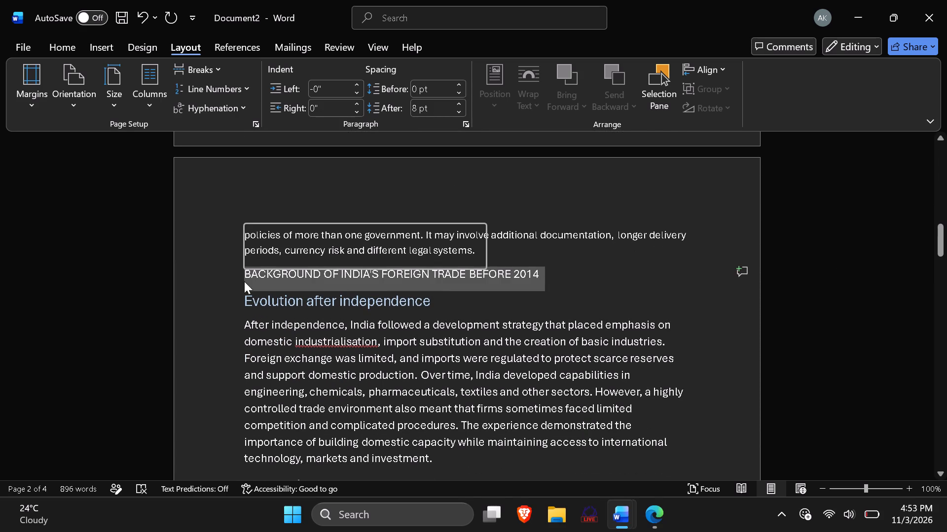
left_click(69, 38)
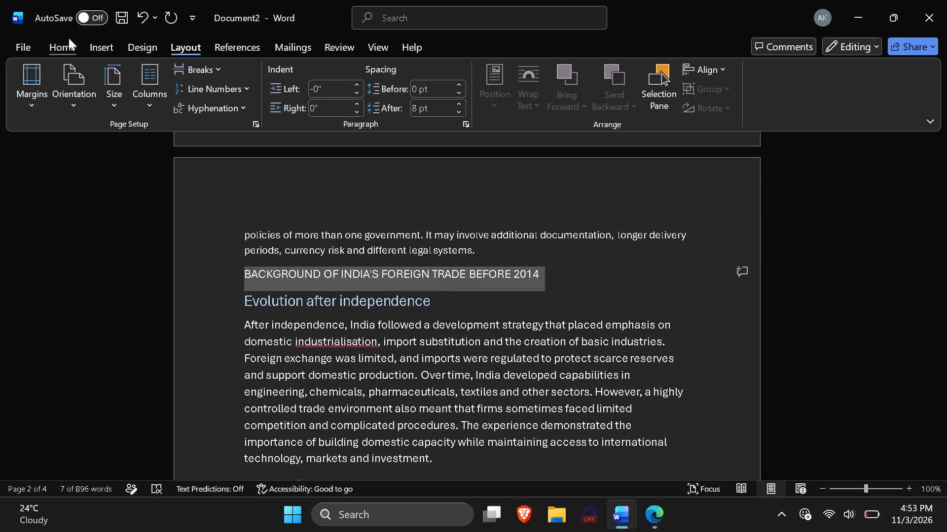
left_click(198, 74)
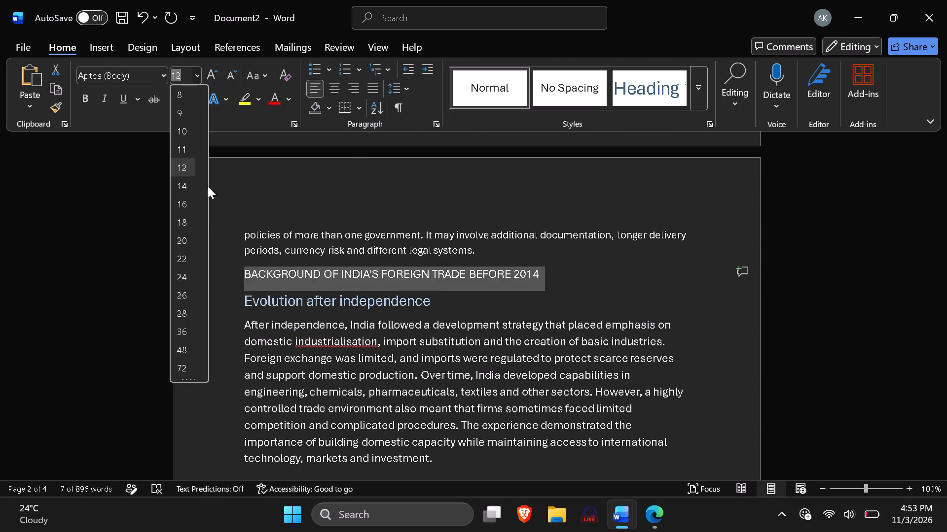
left_click(178, 199)
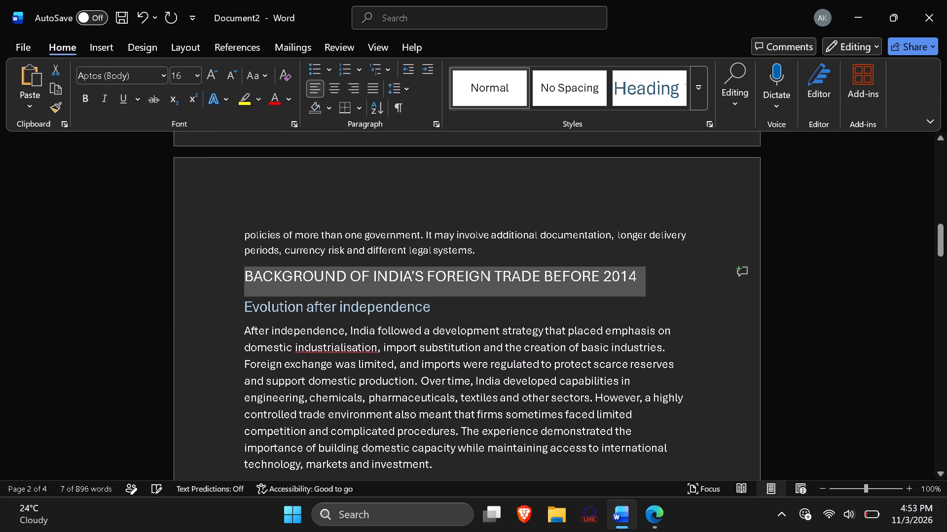
Delete the "Evolution after independence" subheading, leaving no blank line between the main heading and the "After independence" paragraph.
left_click_drag(436, 301, 245, 310)
key("Delete")
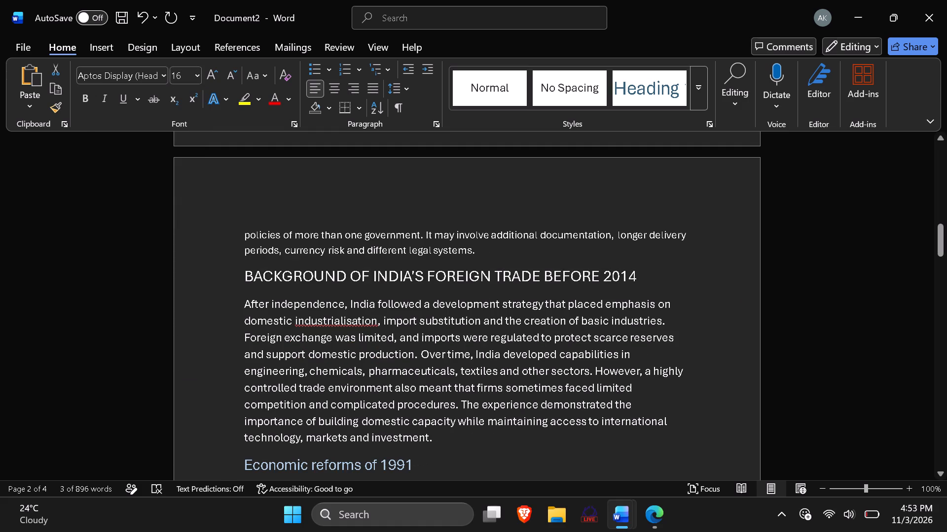
key("Return")
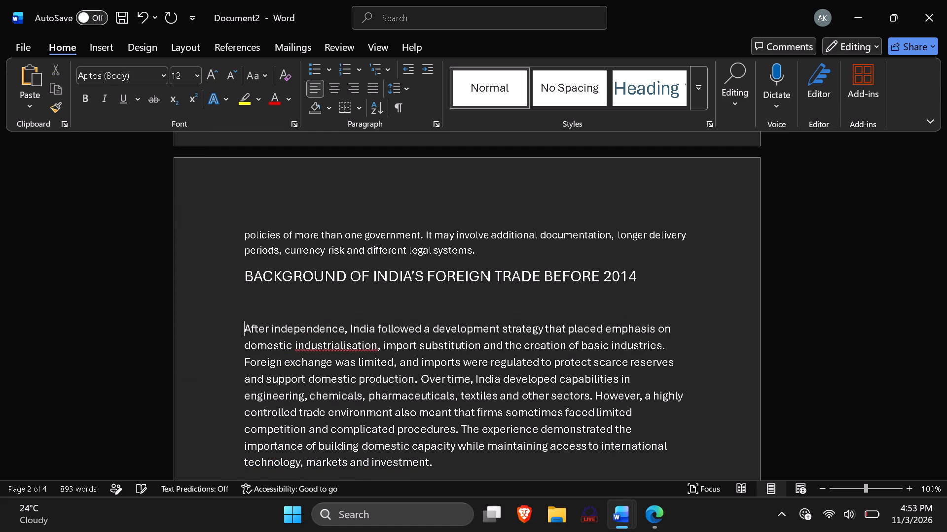
key("BackSpace")
key("BackSpace")
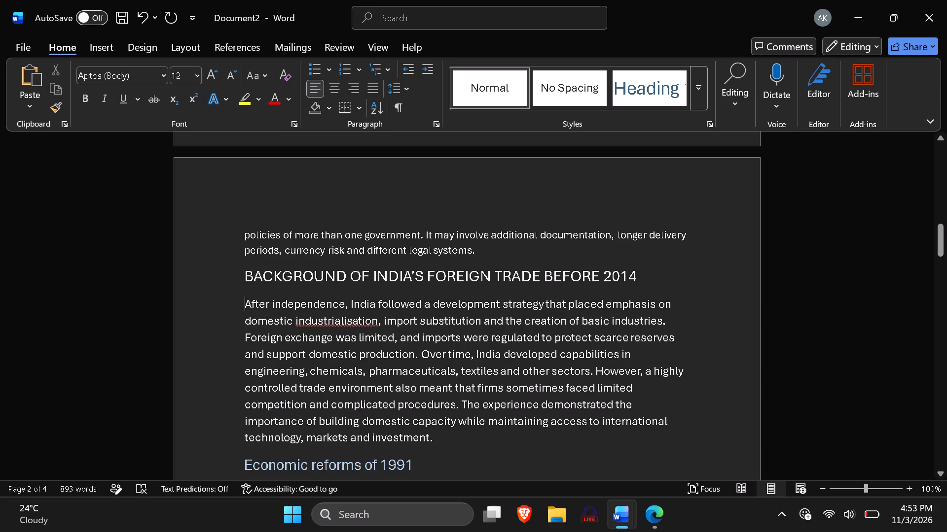
Delete the "Economic reforms of 1991" subheading above the balance-of-payments paragraph.
left_click_drag(940, 235, 940, 246)
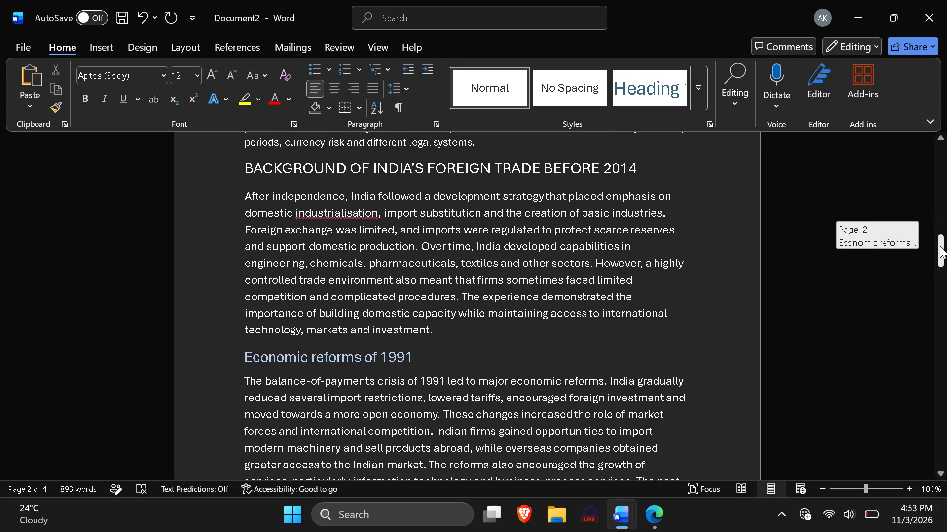
left_click_drag(940, 246, 940, 257)
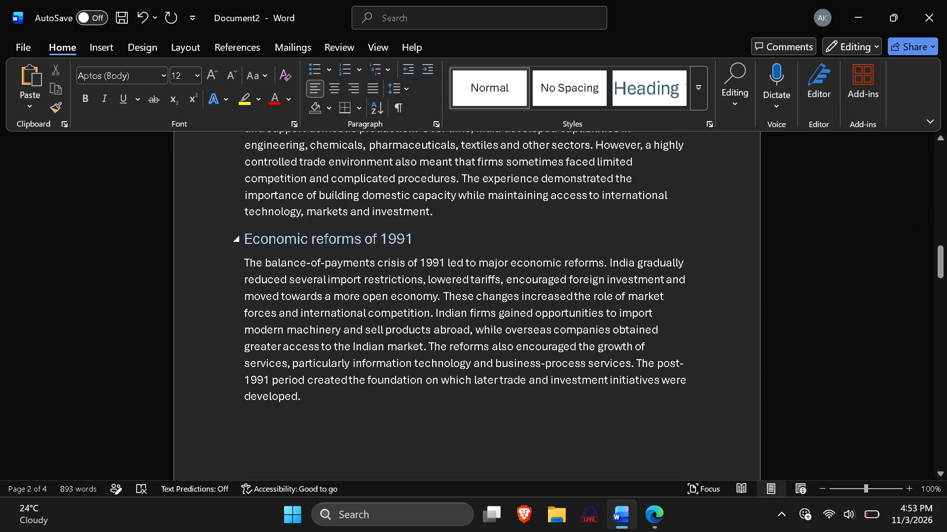
left_click_drag(412, 239, 259, 244)
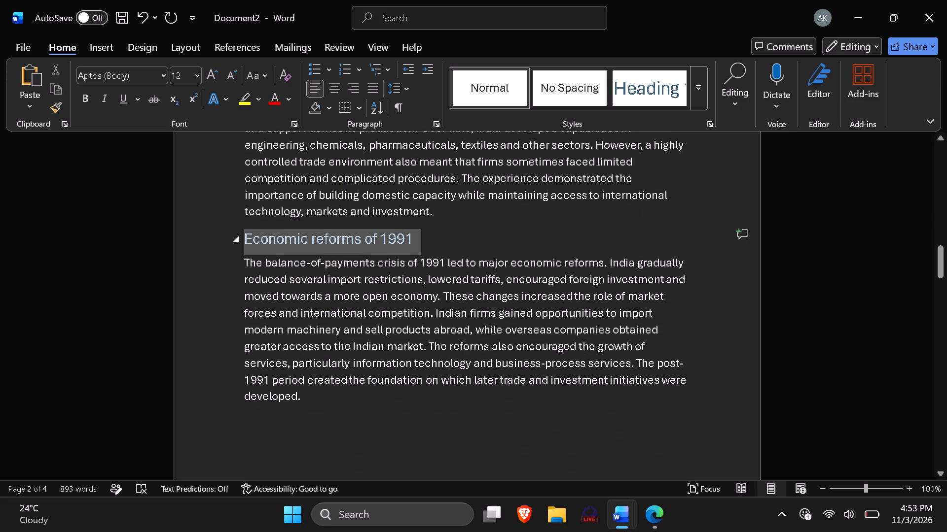
key("Delete")
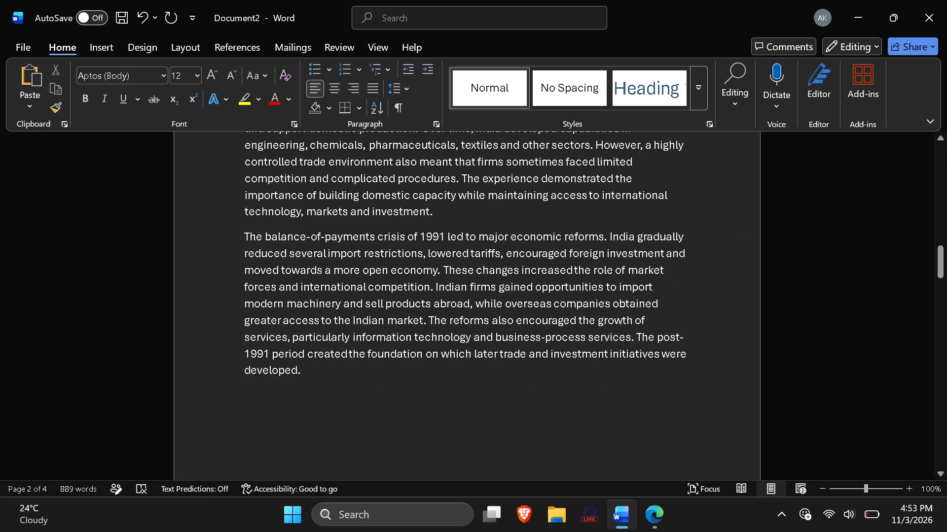
Delete the "2. BACKGROUND OF INDIA'S FOREIGN TRADE BEFORE 2014 — CONTINUED" heading and the "Trade environment during 2000–2014" subheading on page 3.
left_click_drag(942, 257, 943, 274)
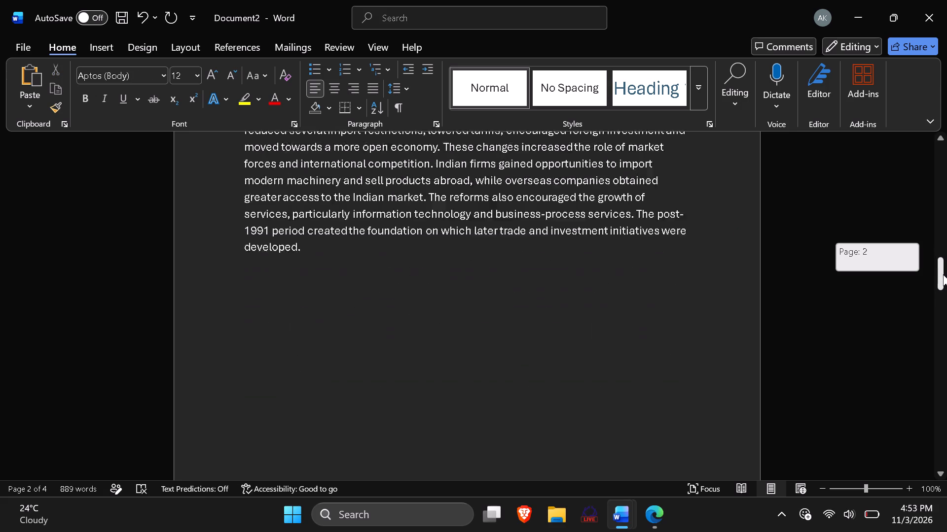
left_click_drag(943, 274, 944, 328)
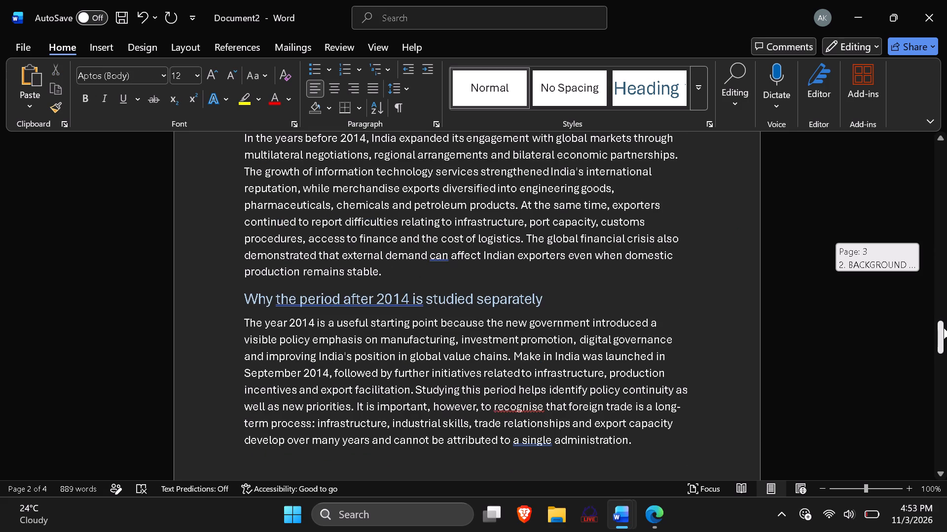
left_click_drag(944, 328, 941, 320)
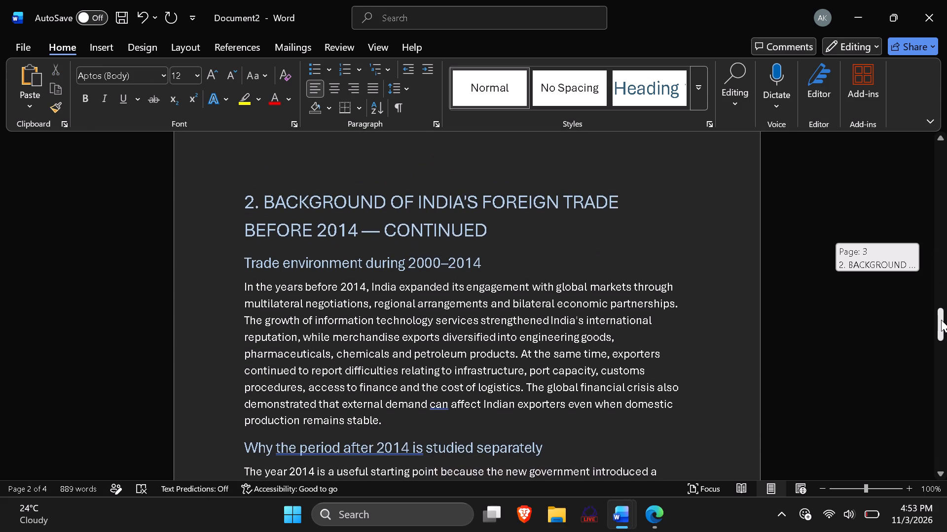
left_click_drag(941, 320, 942, 319)
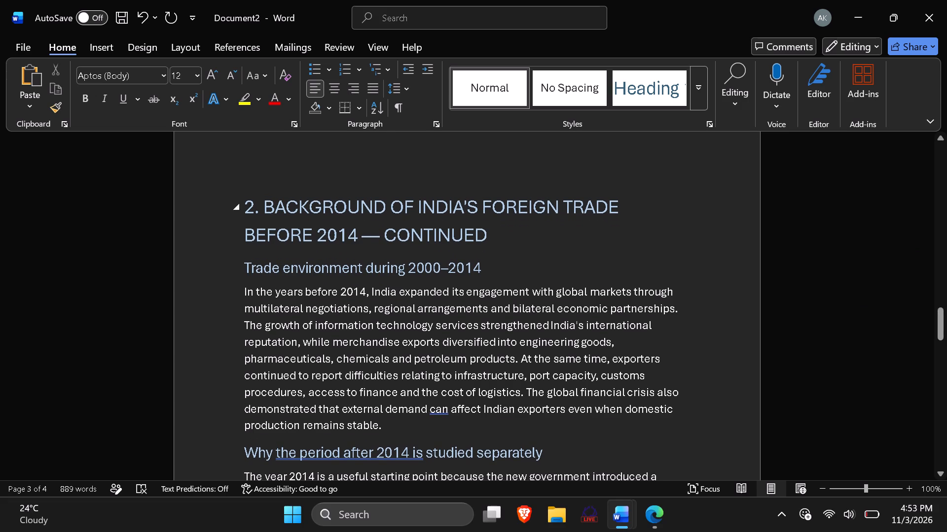
left_click_drag(248, 204, 504, 262)
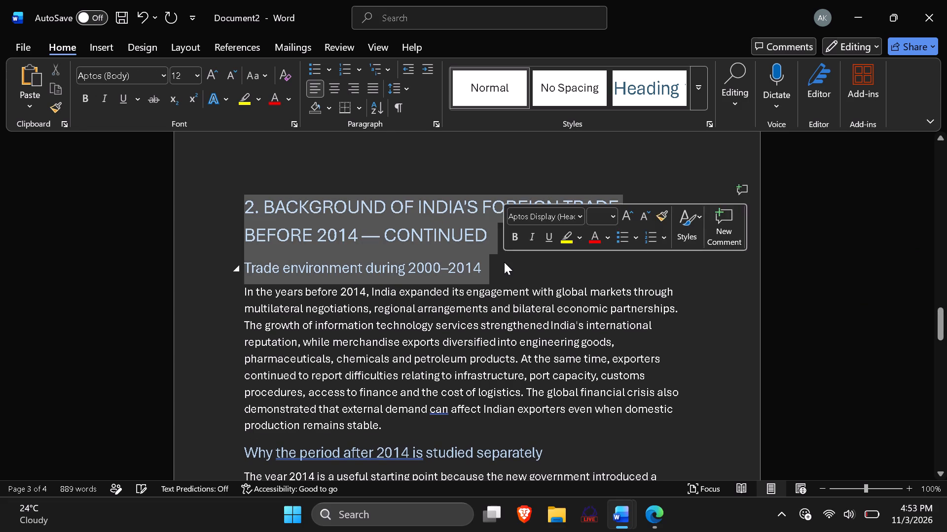
key("Delete")
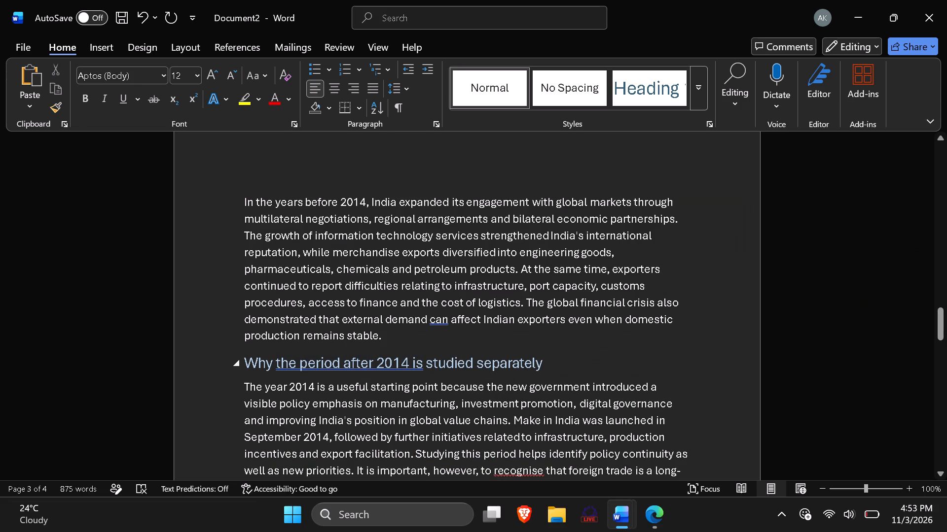
Delete the "Why the period after 2014 is studied separately" subheading above the paragraph starting "The year 2014".
left_click(553, 365)
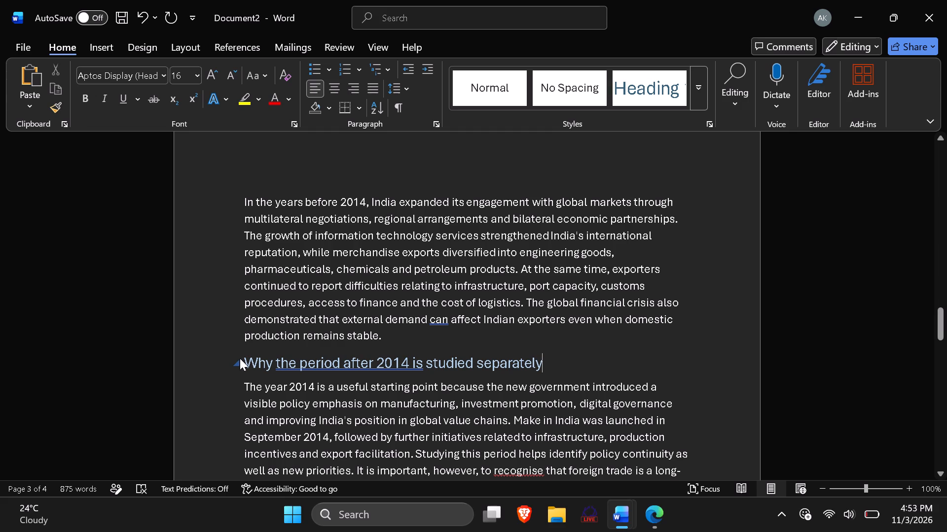
left_click(553, 370)
left_click_drag(553, 370, 249, 363)
key("Delete")
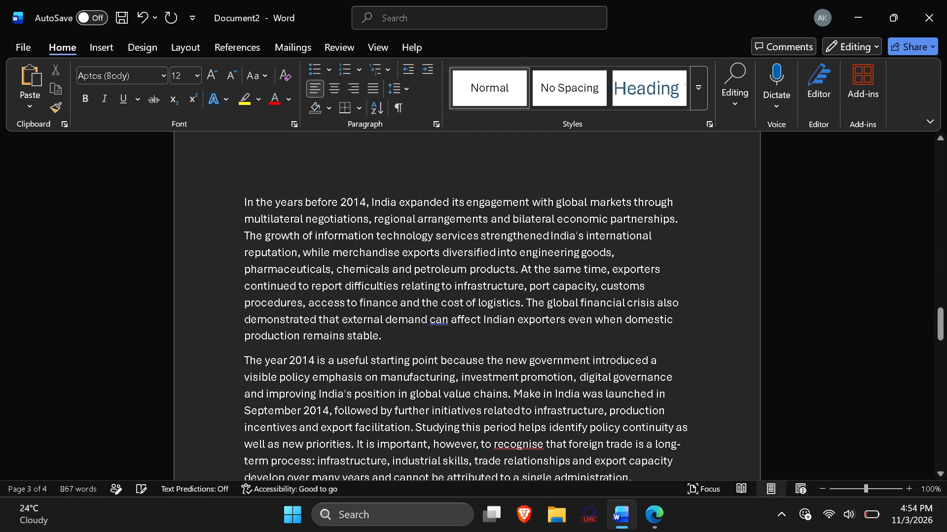
Remove the page gap before the "In the years before 2014" paragraph, joining it to the end of the balance-of-payments paragraph.
left_click_drag(944, 324, 942, 315)
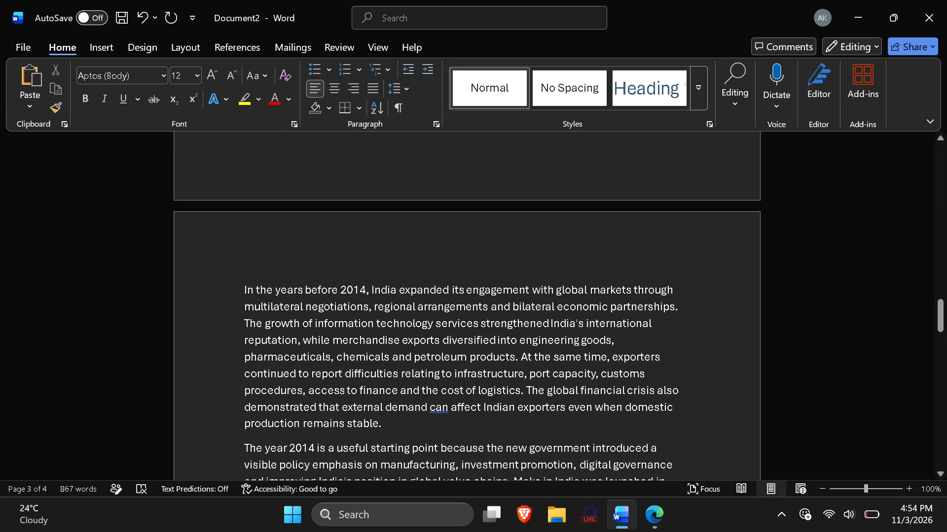
left_click(241, 289)
key("Delete")
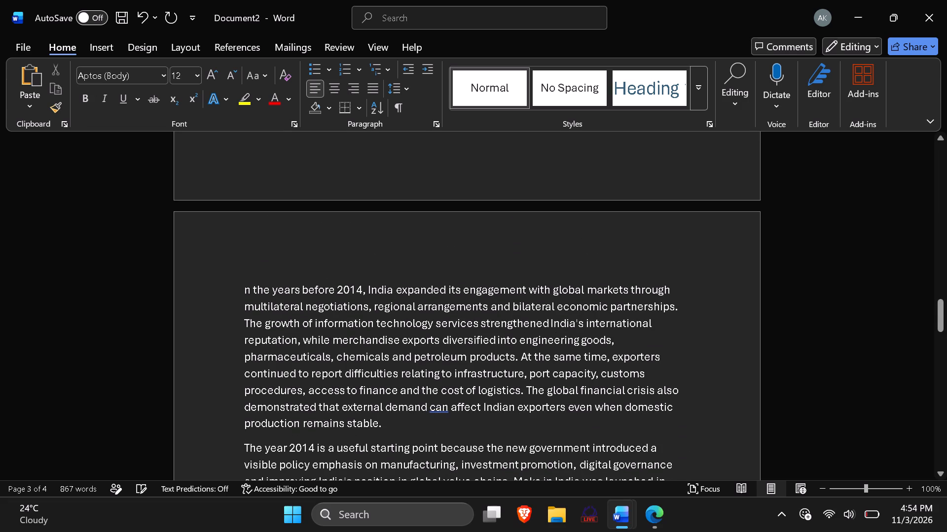
key("Delete")
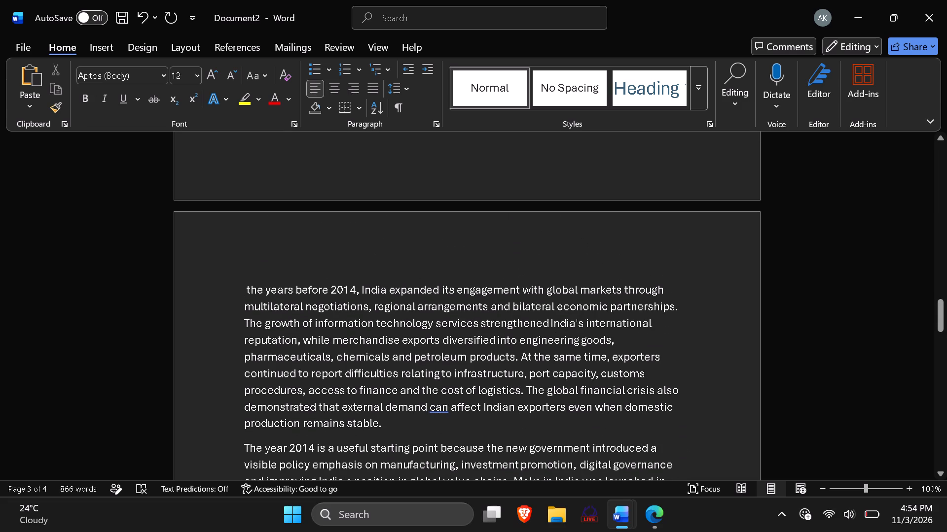
key("ctrl+z")
key("ctrl+z")
key("BackSpace")
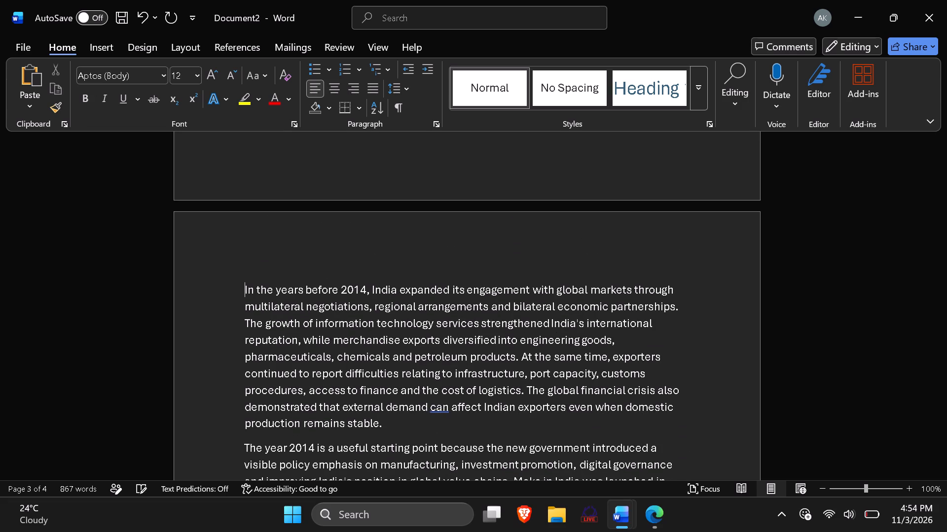
key("BackSpace")
key("BackSpace")
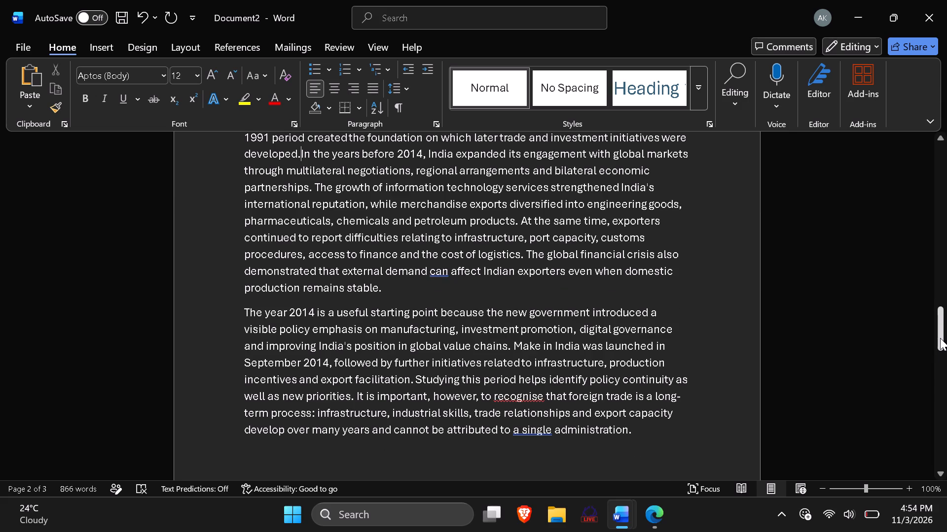
Review the introduction and background pages, comparing their text formatting and checking for leftover gaps.
left_click_drag(940, 338, 939, 234)
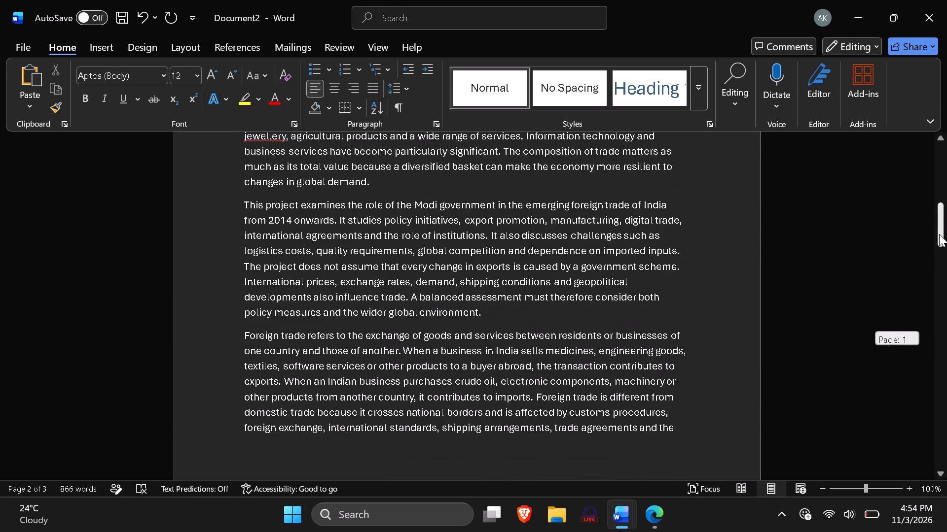
left_click_drag(939, 234, 937, 187)
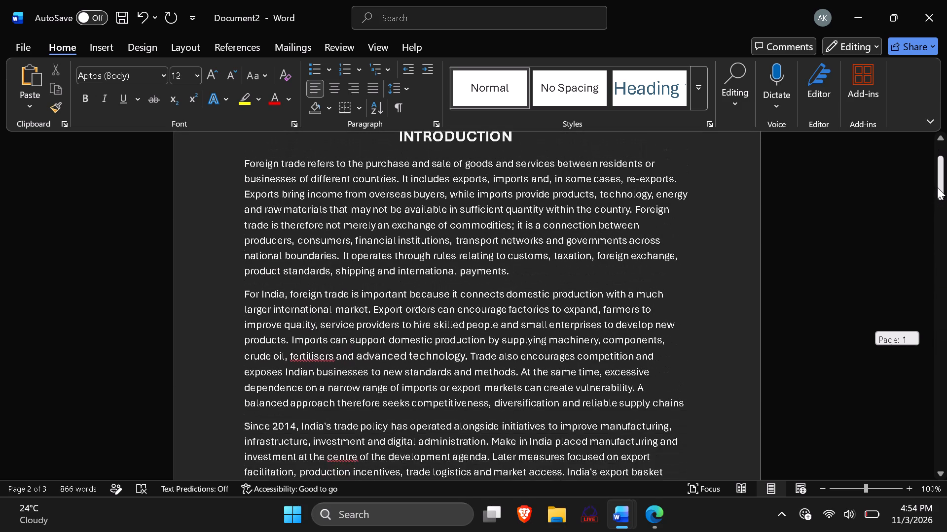
left_click_drag(937, 187, 935, 322)
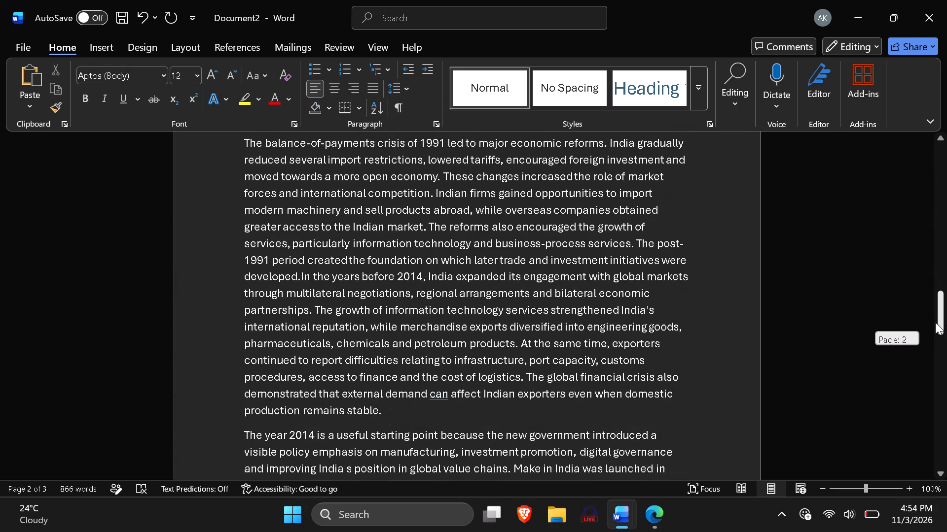
left_click_drag(935, 322, 928, 285)
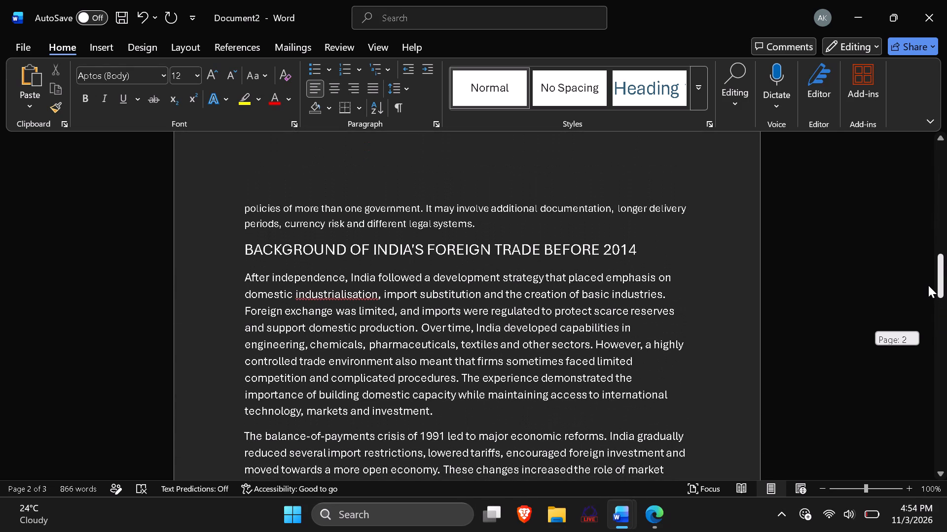
left_click_drag(928, 285, 927, 292)
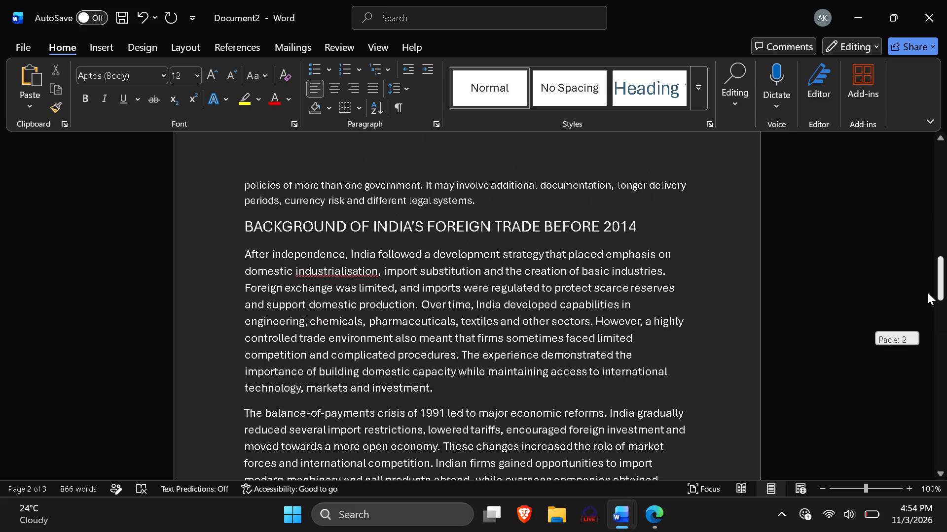
left_click_drag(927, 292, 929, 398)
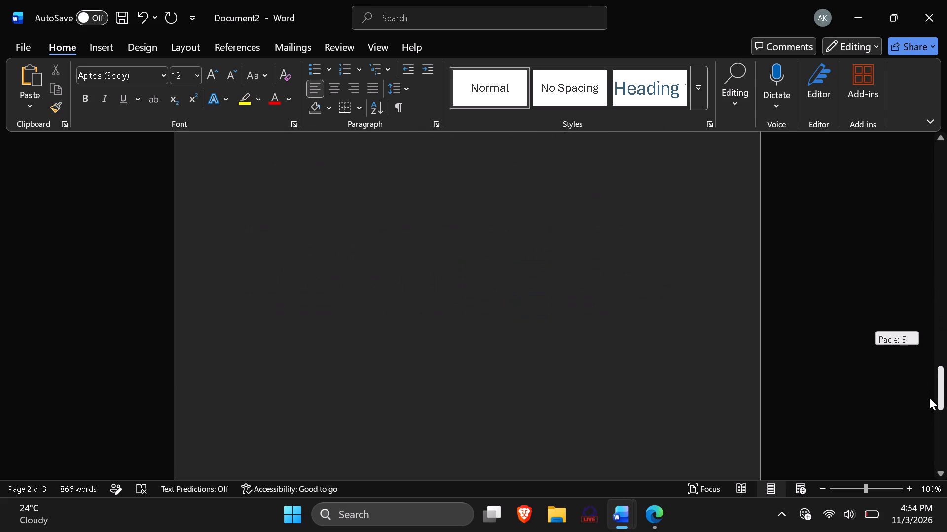
left_click_drag(929, 398, 931, 276)
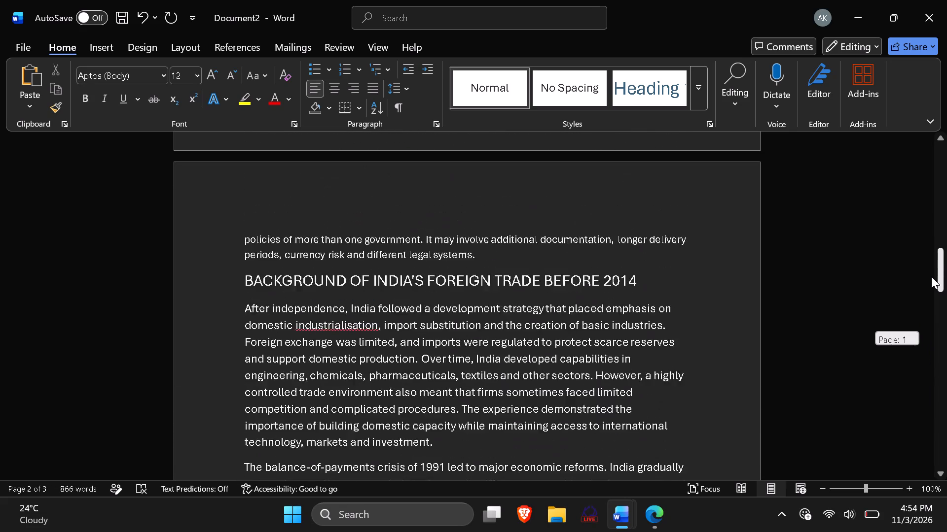
left_click_drag(931, 276, 931, 293)
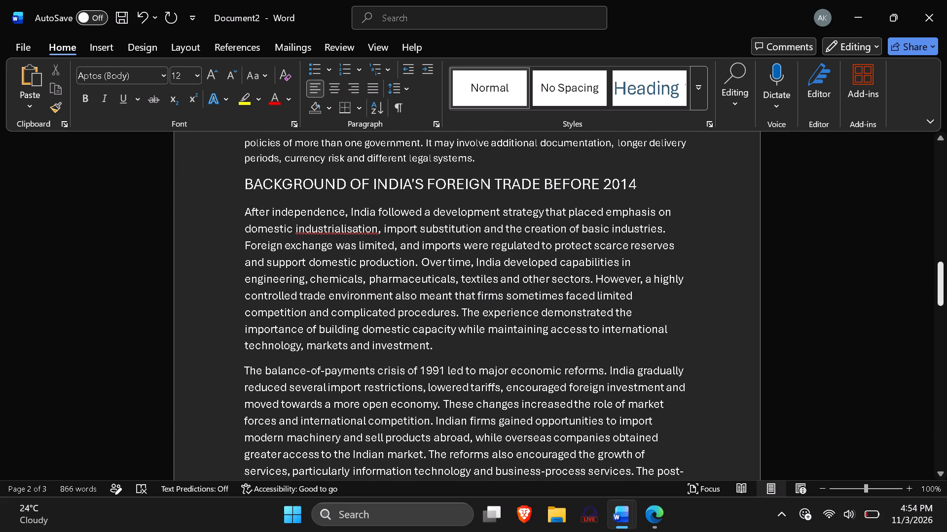
Set the font size of all body paragraphs under the "BACKGROUND OF INDIA'S FOREIGN TRADE BEFORE 2014" heading to 11.
left_click_drag(243, 205, 501, 488)
scroll(481, 408, "up", 1)
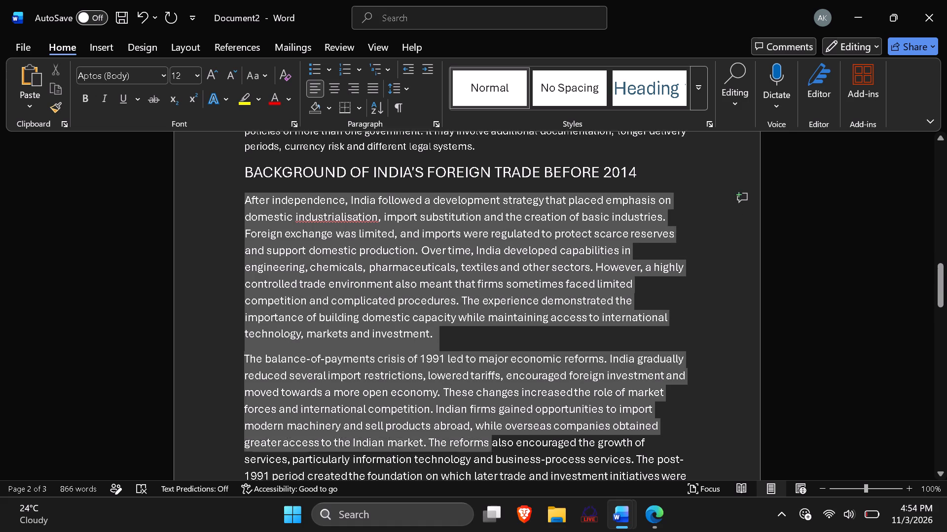
left_click_drag(501, 488, 612, 335)
scroll(576, 459, "right", 1)
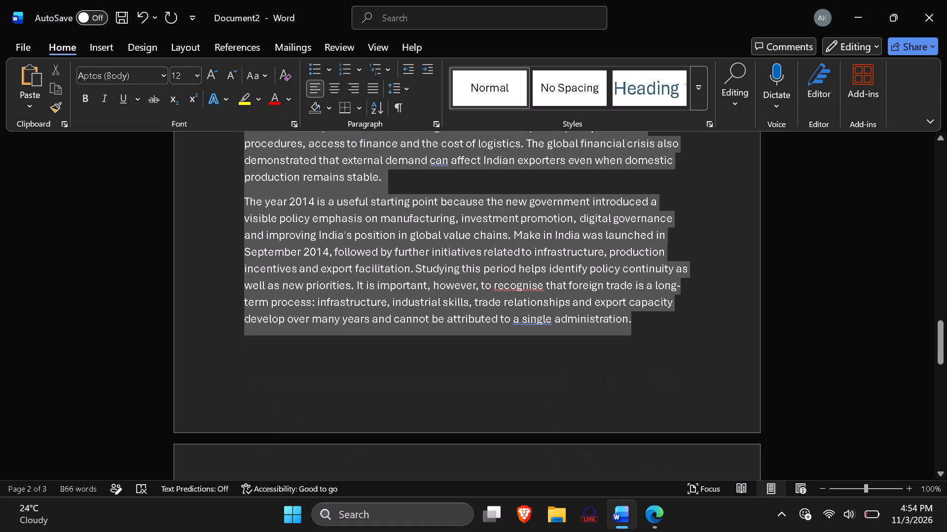
left_click_drag(612, 335, 635, 321)
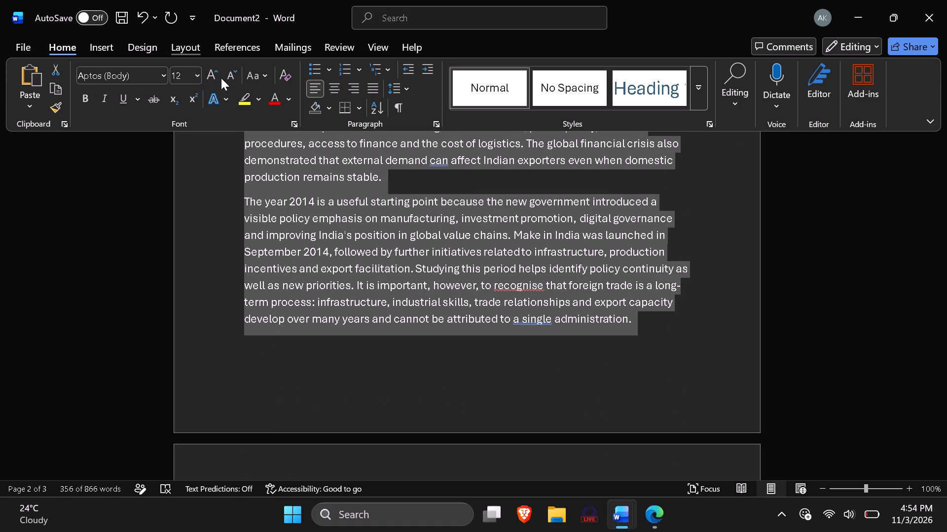
left_click(196, 77)
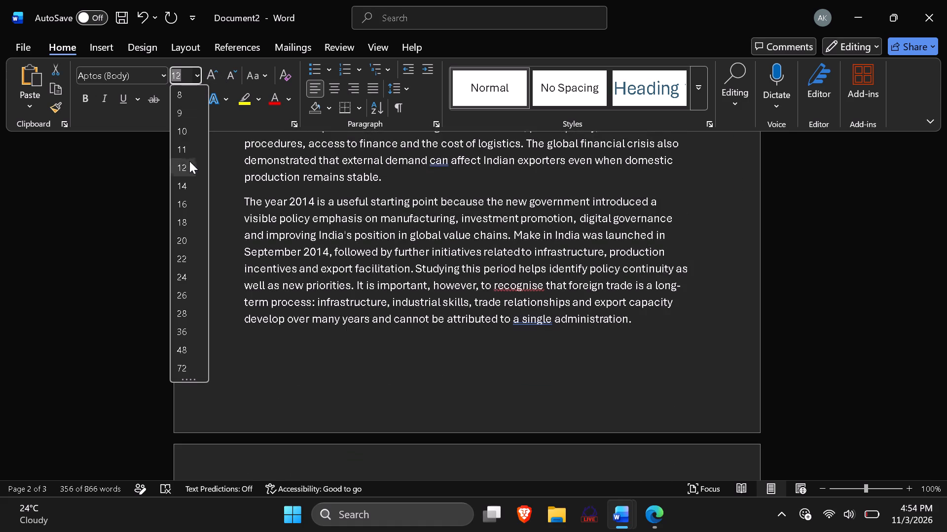
left_click(182, 152)
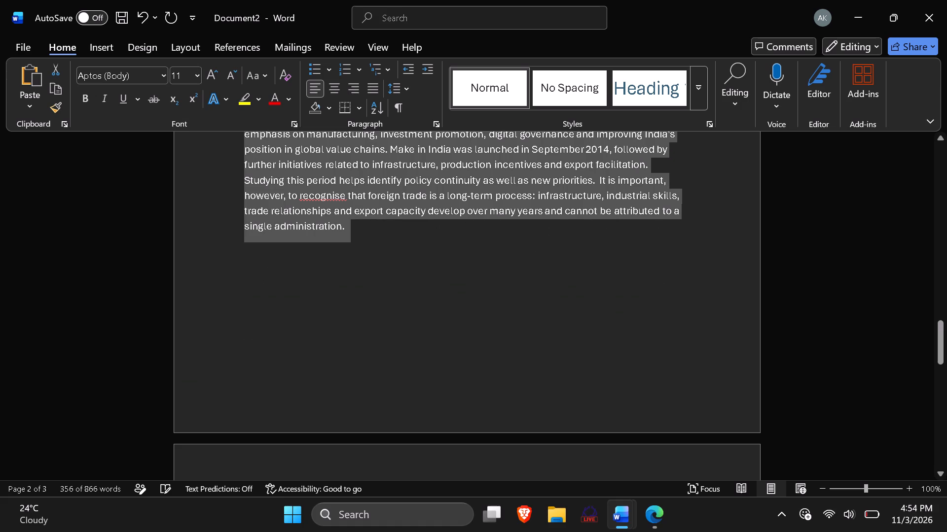
left_click_drag(942, 351, 937, 287)
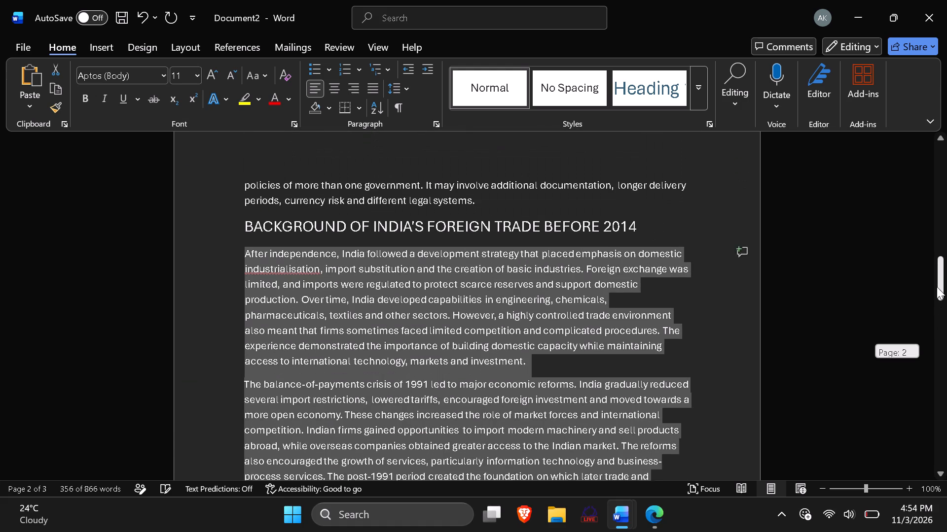
left_click_drag(937, 287, 937, 286)
left_click(701, 316)
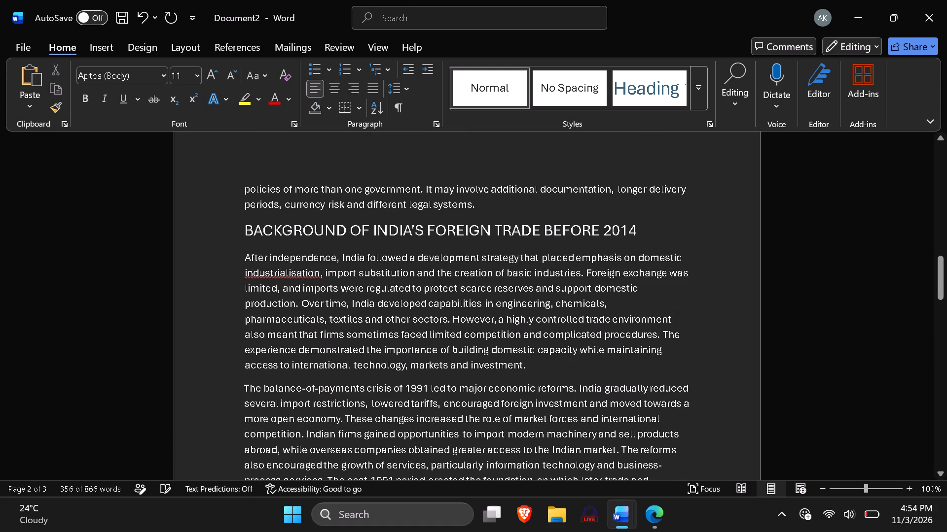
Make the "BACKGROUND OF INDIA'S FOREIGN TRADE BEFORE 2014" heading bold.
left_click_drag(939, 263, 938, 248)
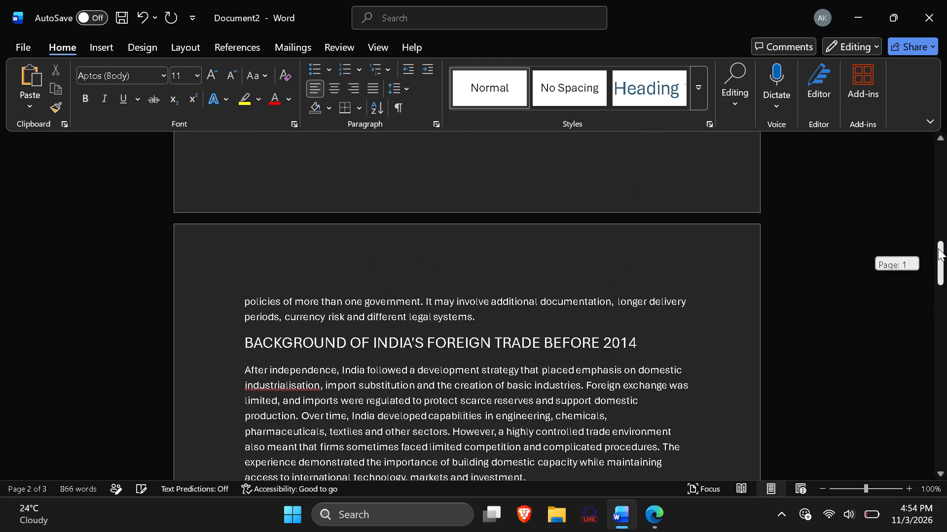
left_click_drag(938, 248, 941, 154)
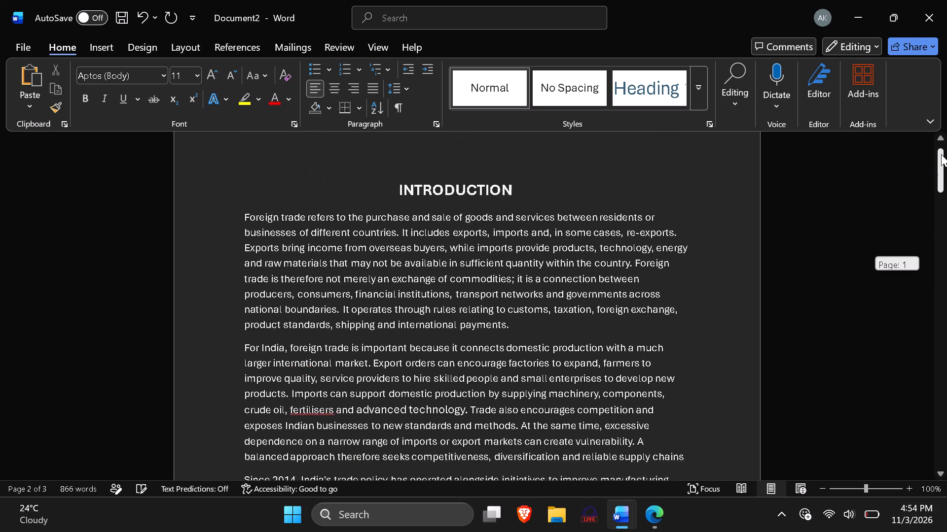
left_click_drag(941, 154, 946, 314)
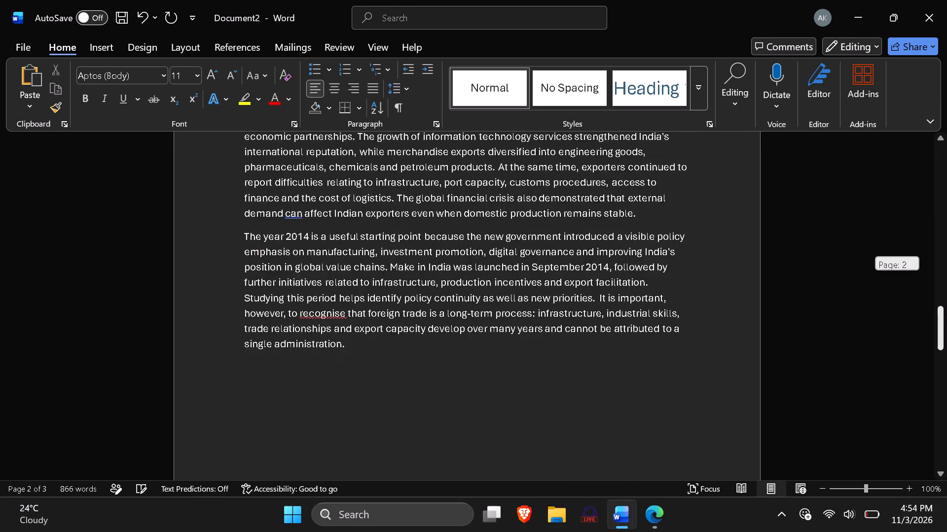
left_click_drag(946, 314, 942, 258)
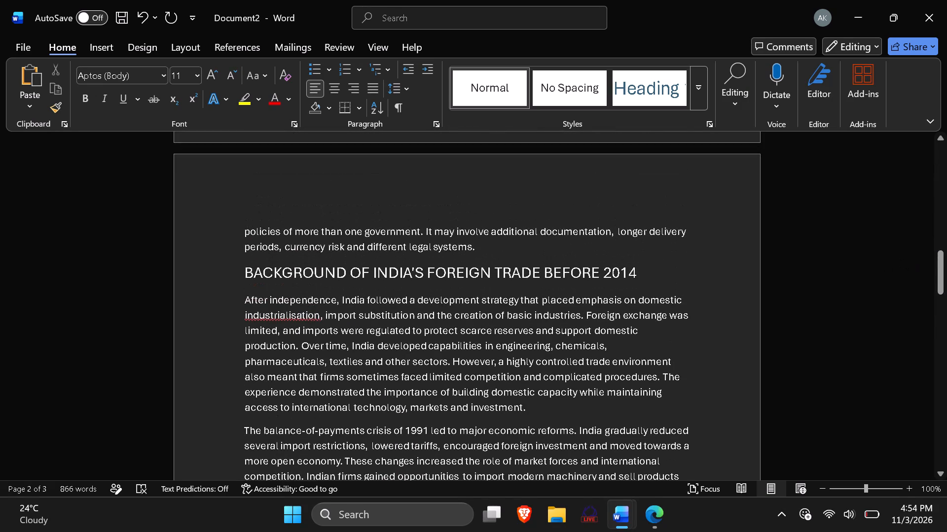
left_click_drag(638, 274, 287, 273)
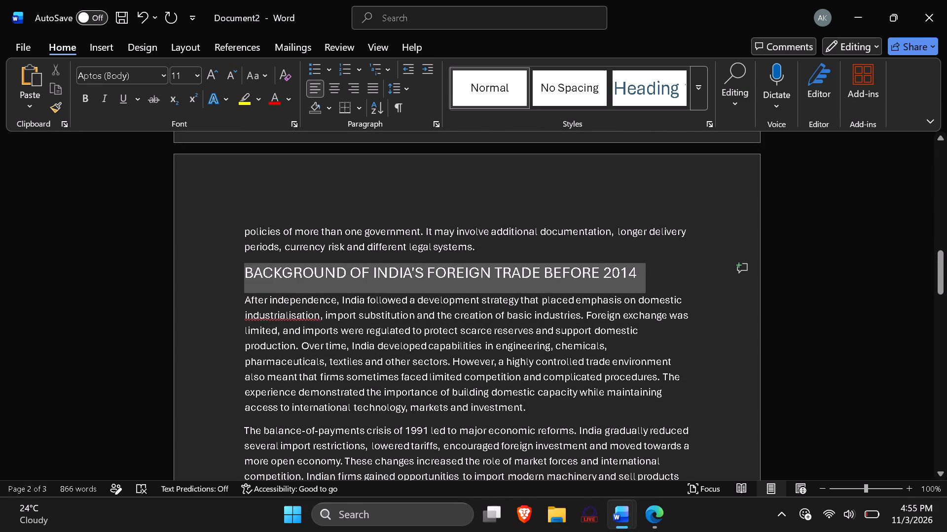
left_click_drag(287, 273, 254, 270)
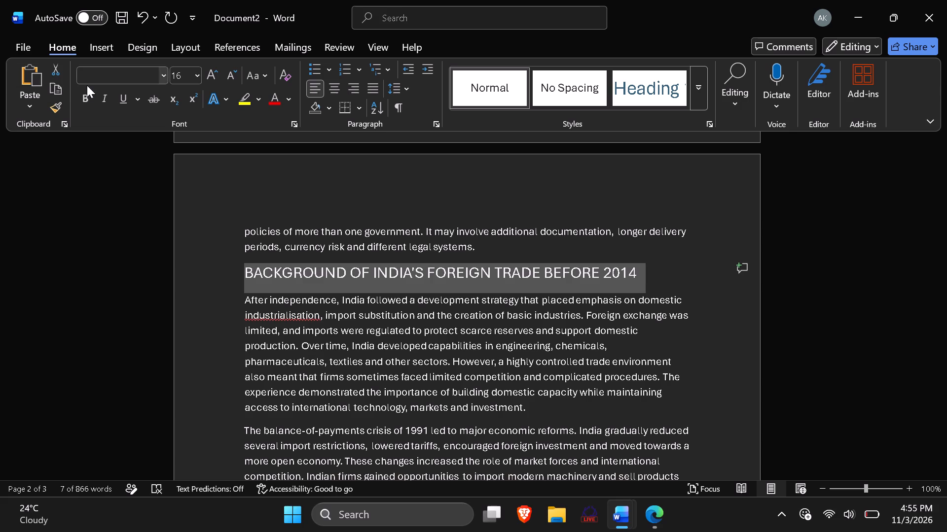
left_click(86, 101)
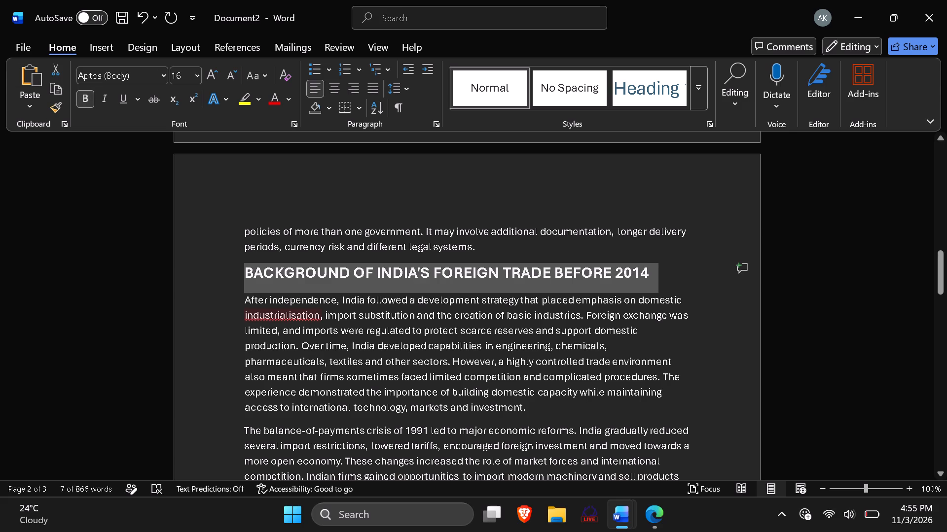
left_click(219, 297)
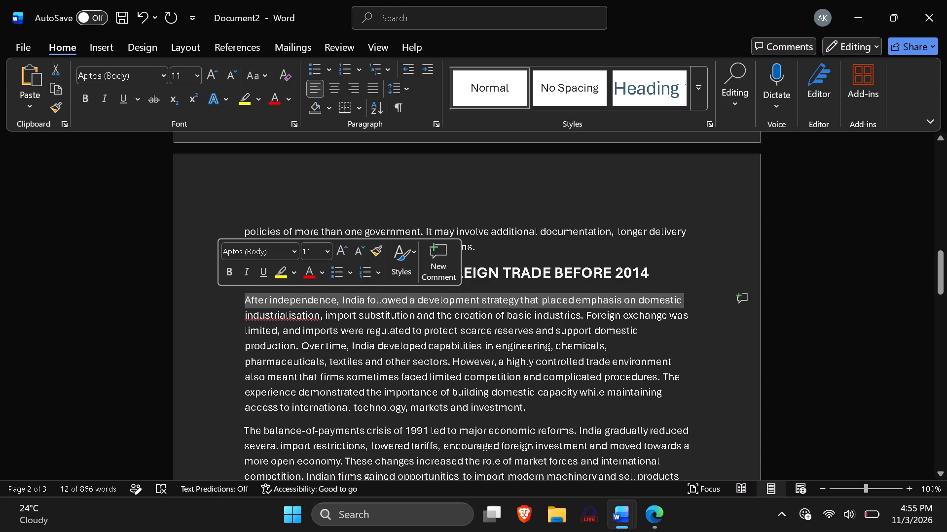
left_click(737, 336)
Check the document from the introduction to the end of the background section for layout and consistent formatting.
left_click_drag(939, 267, 935, 250)
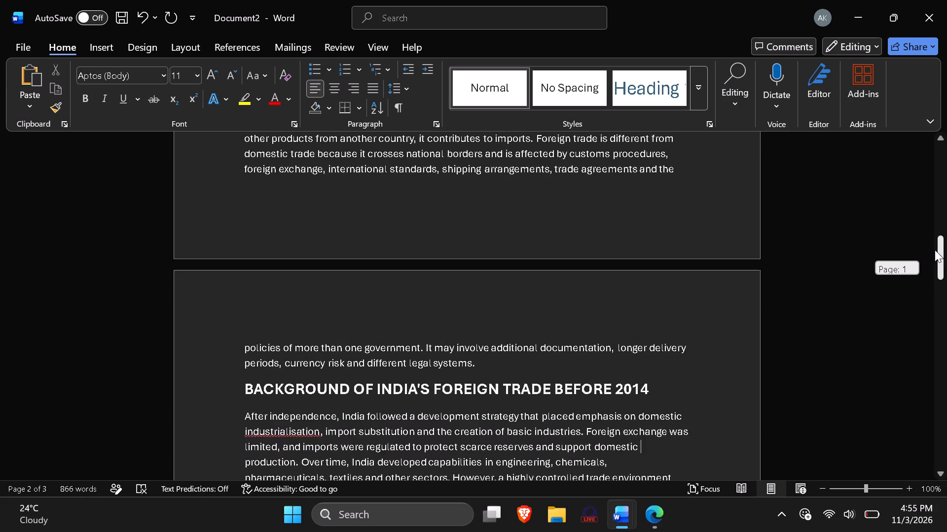
left_click_drag(935, 250, 934, 93)
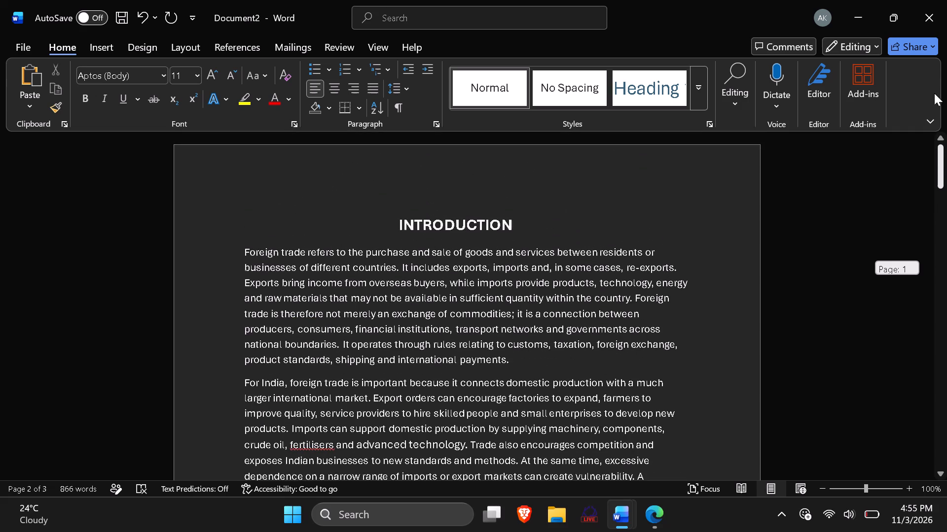
left_click_drag(934, 93, 913, 337)
scroll(918, 307, "up", 1)
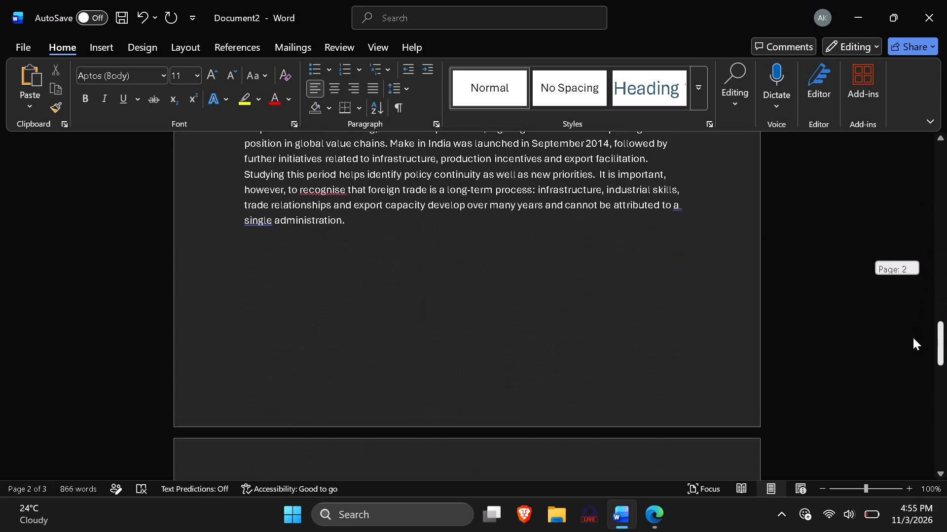
left_click_drag(913, 337, 911, 333)
key("alt+Tab")
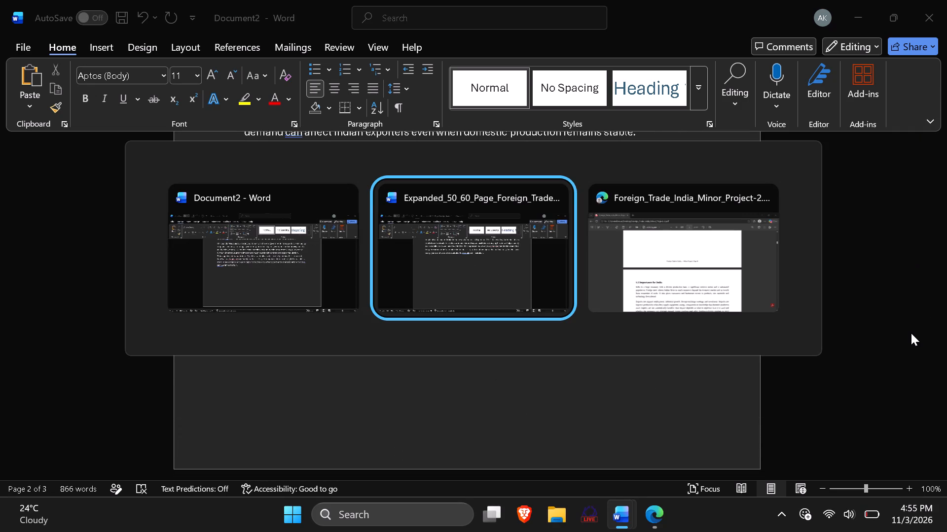
key("alt+Tab")
key("alt+Tab")
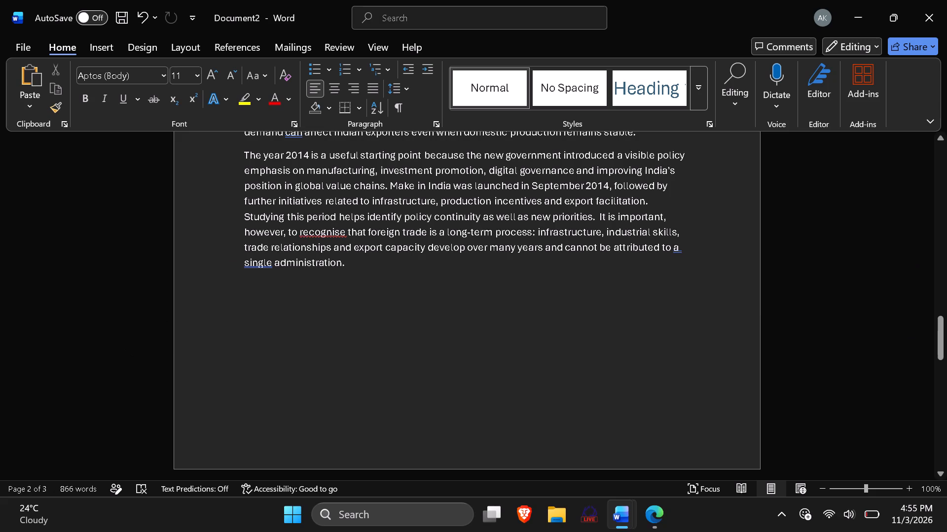
left_click_drag(940, 348, 939, 316)
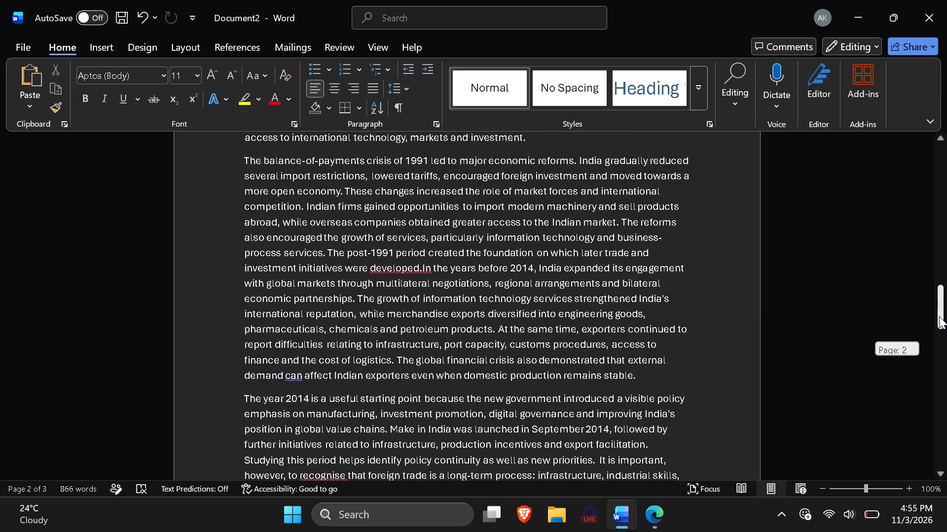
left_click_drag(939, 316, 943, 271)
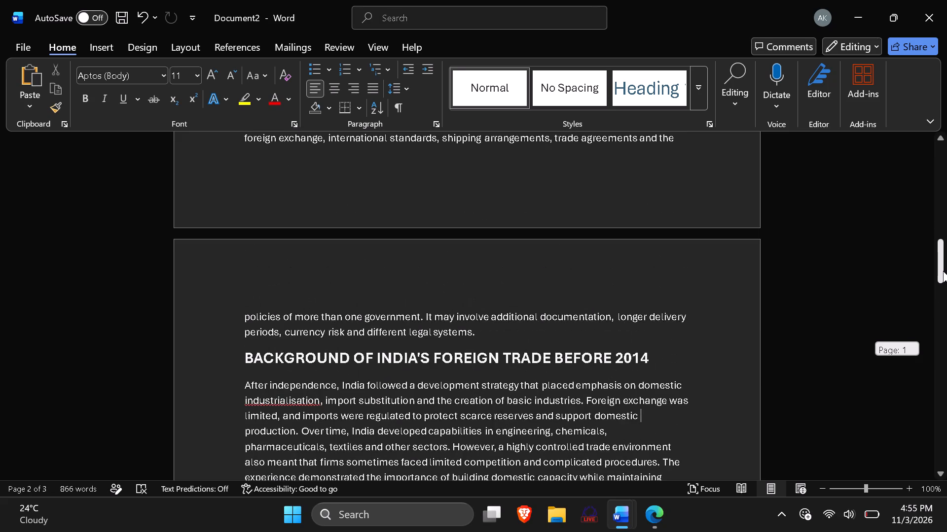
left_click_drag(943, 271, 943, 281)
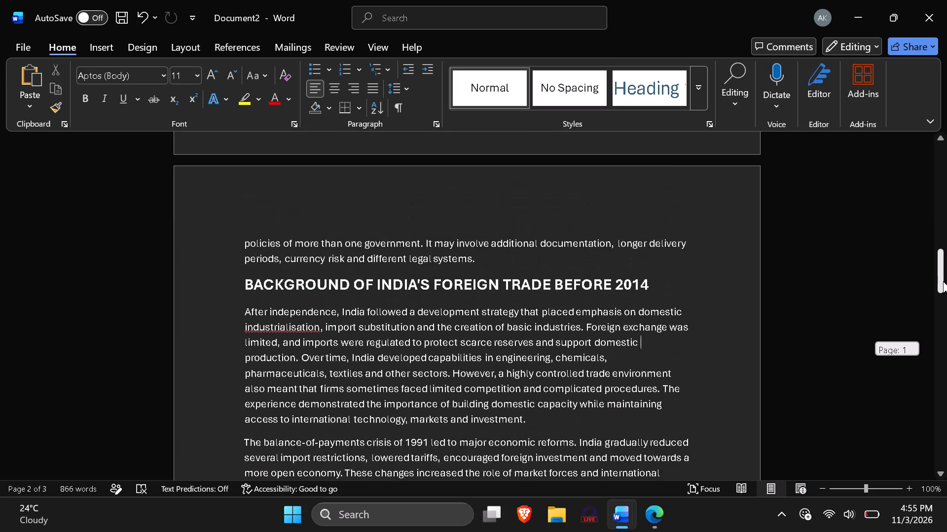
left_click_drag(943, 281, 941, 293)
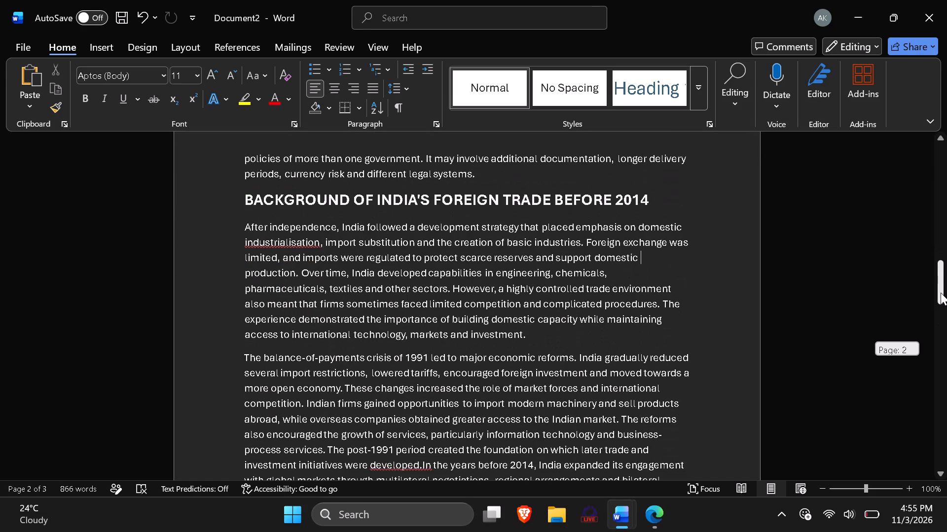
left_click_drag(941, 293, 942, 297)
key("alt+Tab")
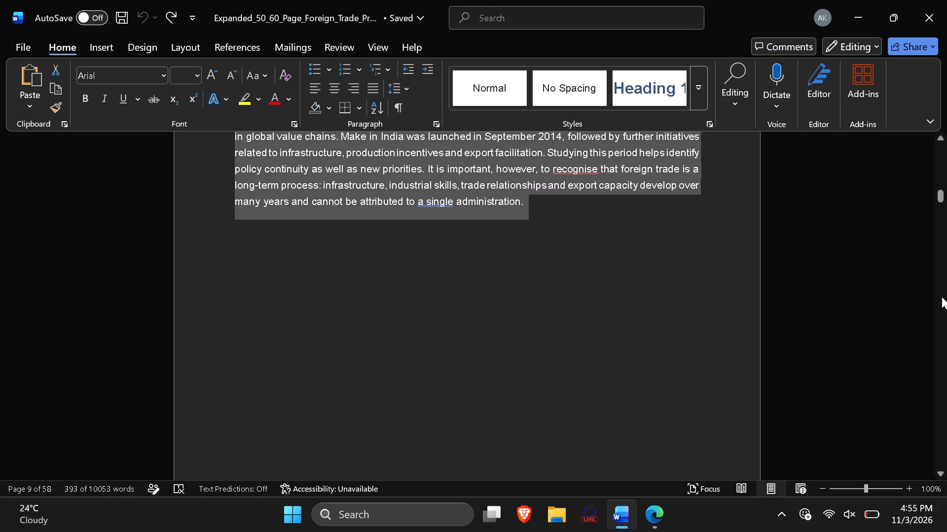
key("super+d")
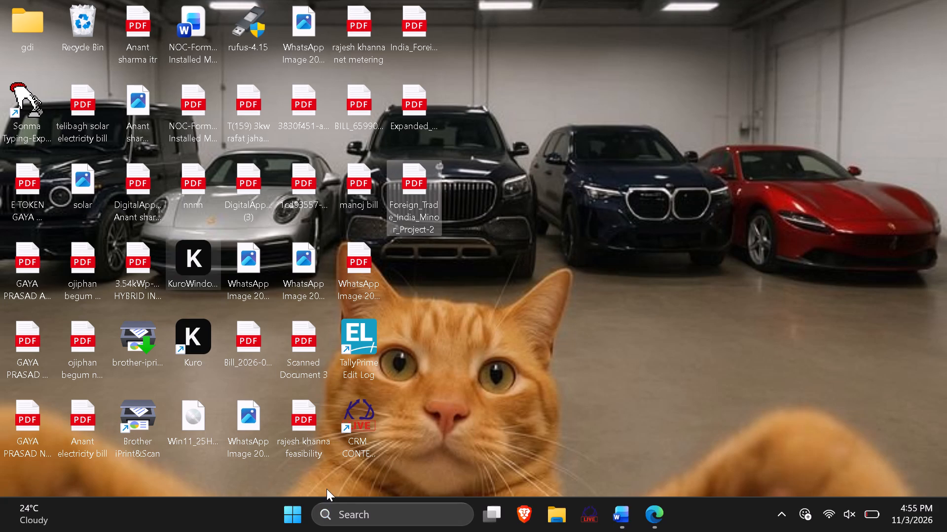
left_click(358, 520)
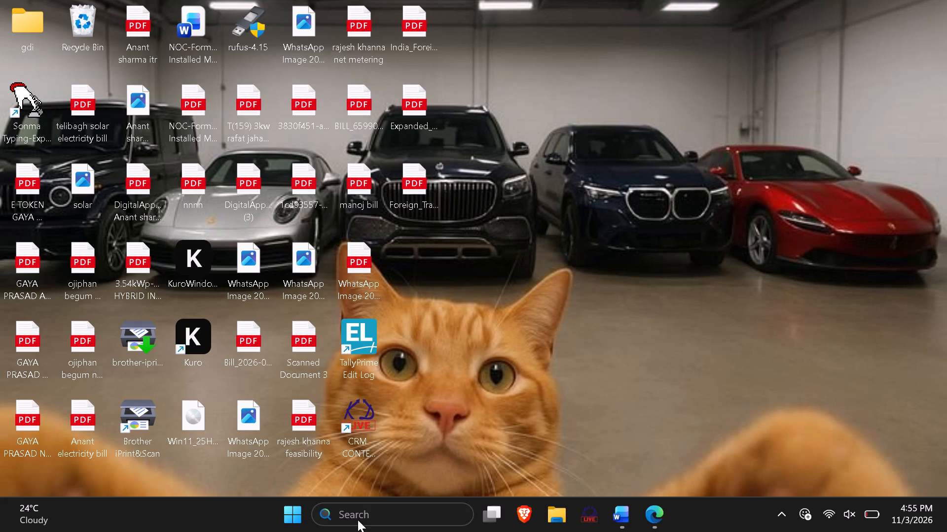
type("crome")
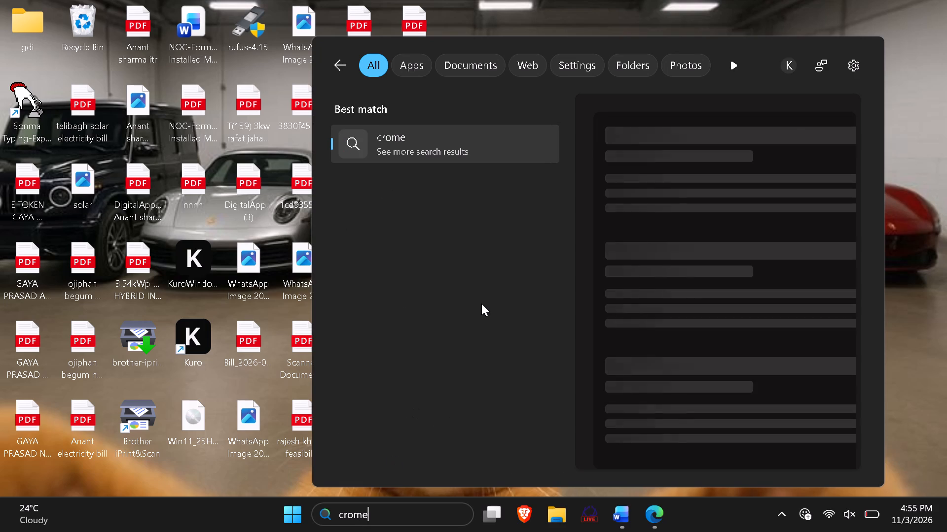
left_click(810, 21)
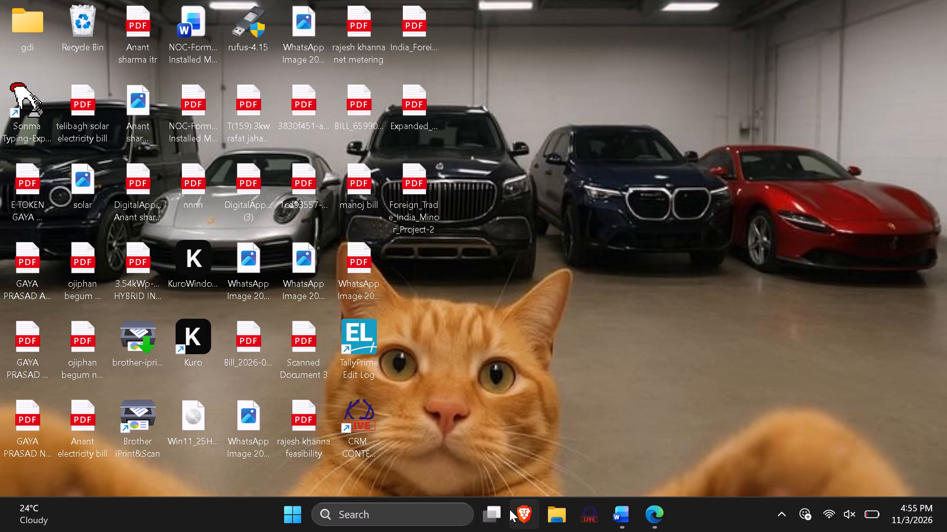
Open a new Brave browser window, ready for entering a search.
double_click(520, 514)
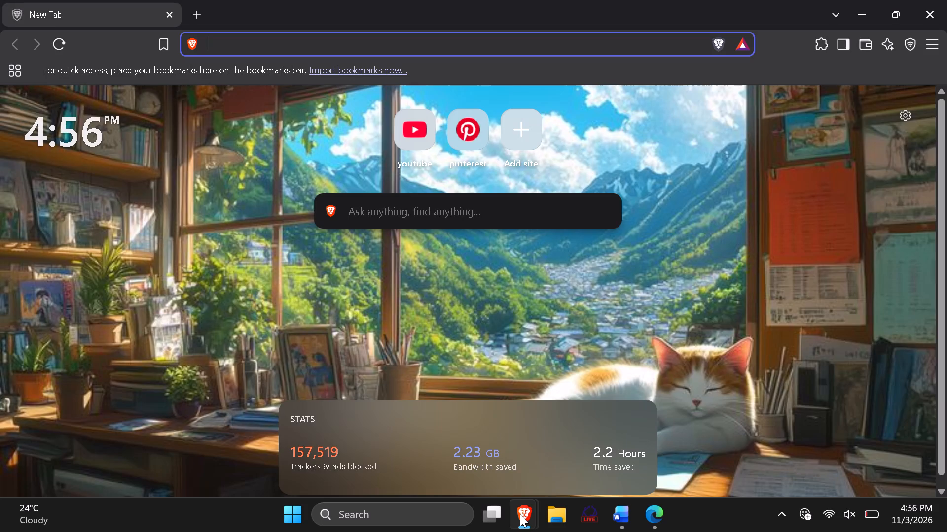
left_click(388, 216)
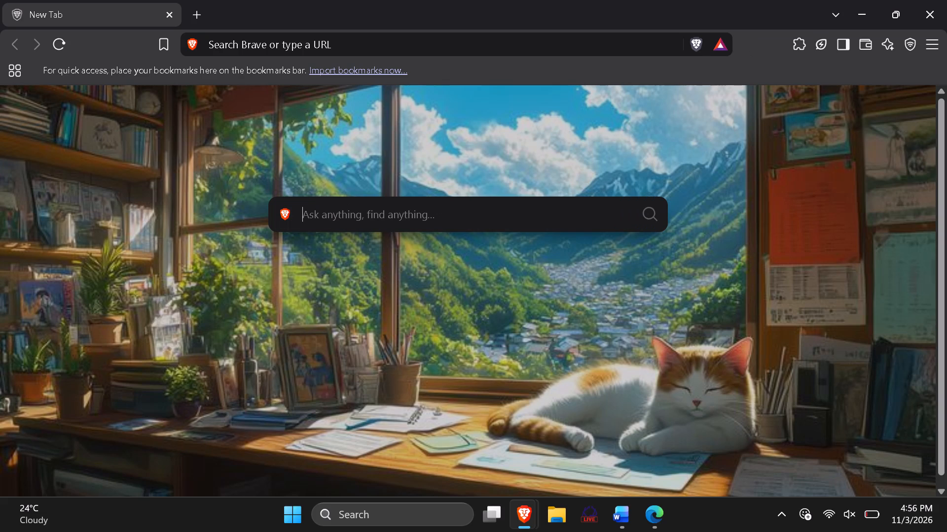
Switch to the other Brave window with the UPSSSC PET 2026 YouTube video and close it.
key("alt+Tab")
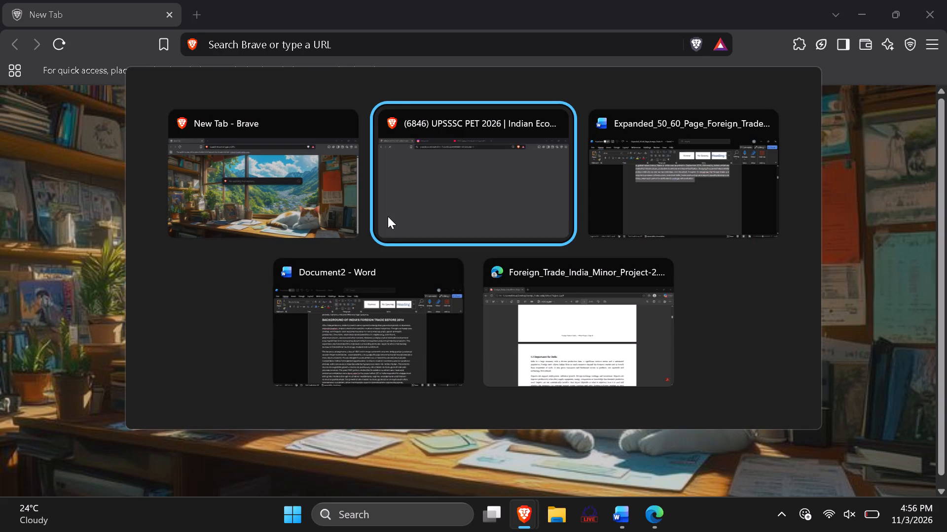
key("alt+Tab")
key("alt+Tab")
key("alt+Tab")
key("alt+Tab")
key("alt+Tab")
left_click(930, 2)
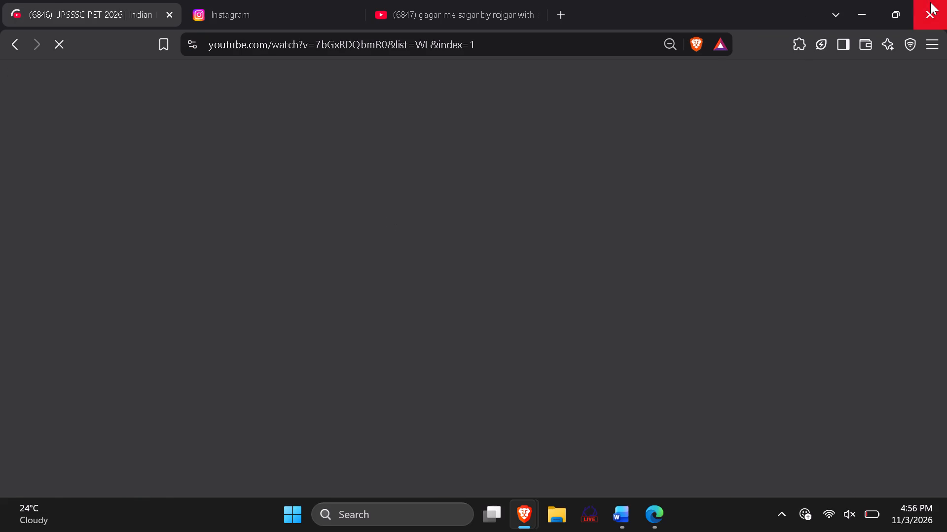
Switch to the Edge window with the Foreign_Trade_India_Minor_Project-2 PDF and close it.
key("alt+Tab")
key("alt+Tab")
key("alt+Tab")
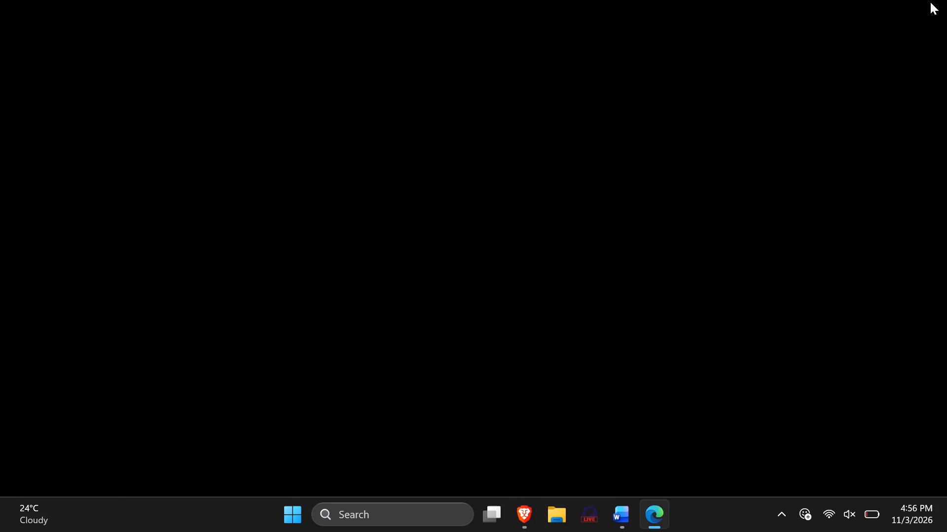
left_click(935, 8)
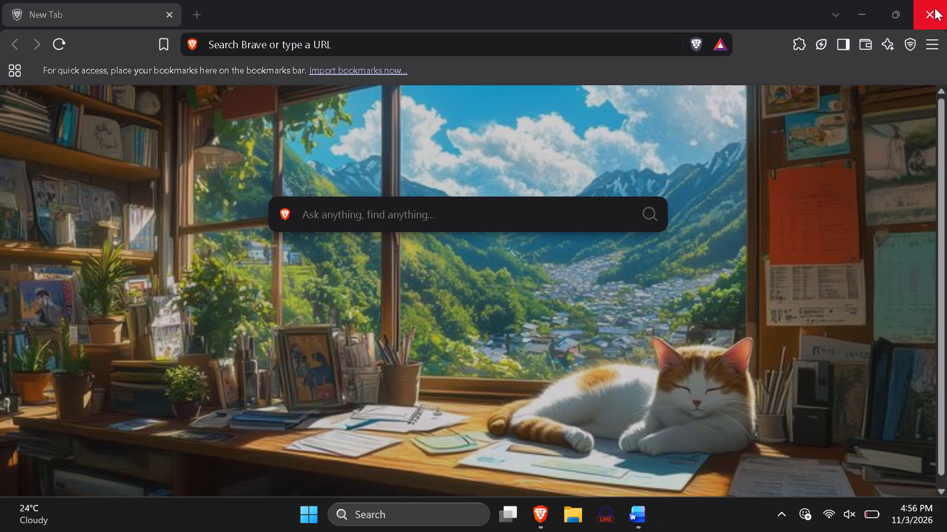
Switch to the expanded foreign trade project document in Word and skim its title page and following chapters.
key("alt+Tab")
key("alt+Tab")
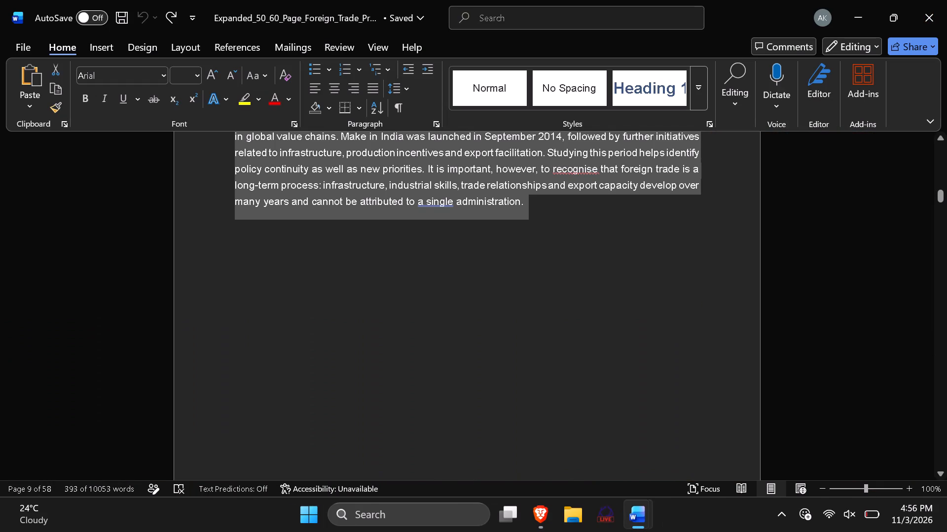
left_click(892, 244)
left_click_drag(939, 191, 939, 188)
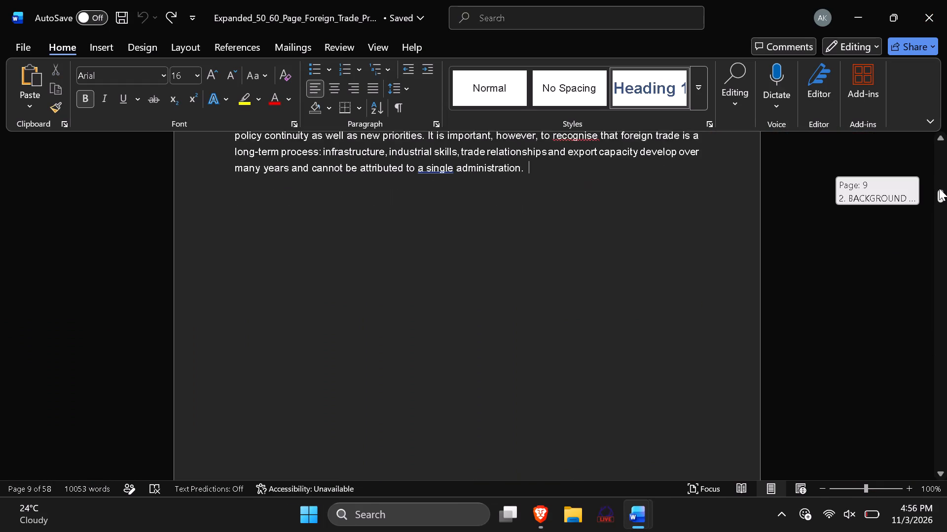
left_click_drag(939, 188, 940, 54)
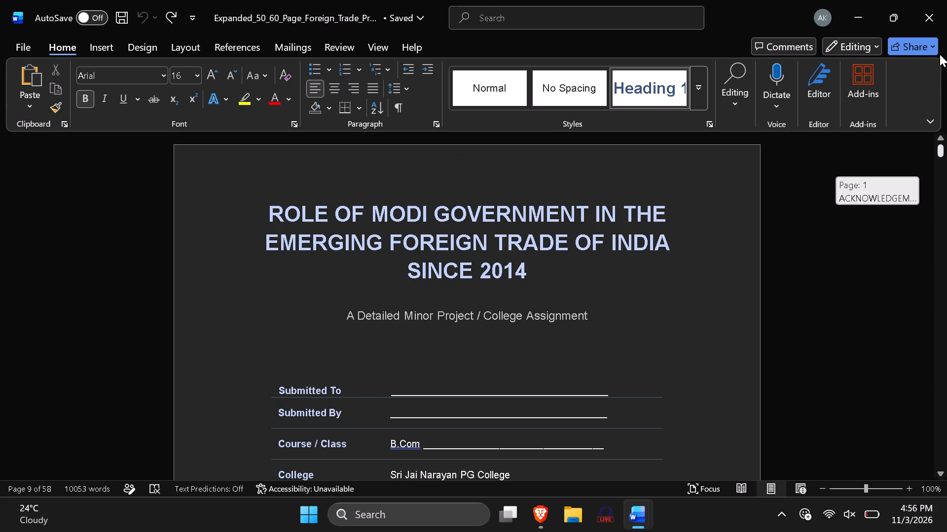
left_click_drag(940, 54, 911, 212)
Copy the "BACKGROUND OF INDIA'S FOREIGN TRADE BEFORE 2014" heading from Document2 and paste it into the Brave search box.
key("alt+Tab")
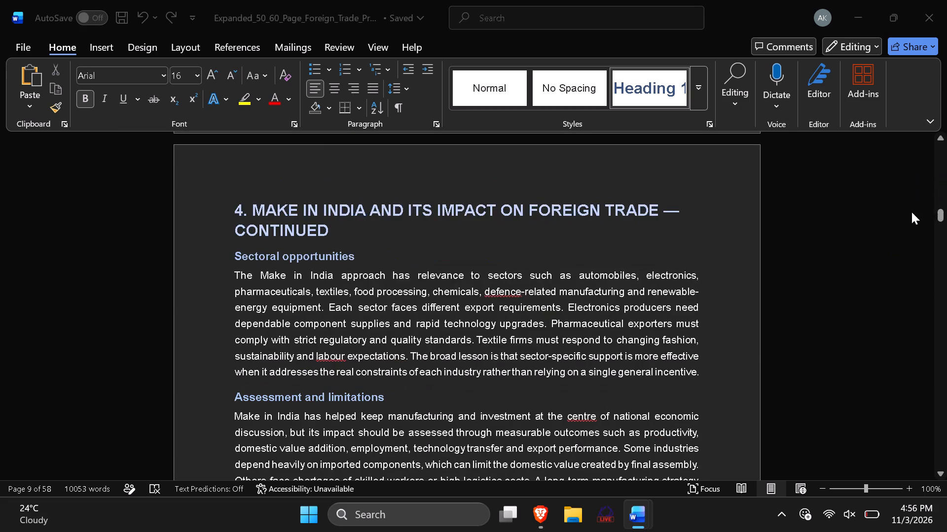
key("alt+Tab")
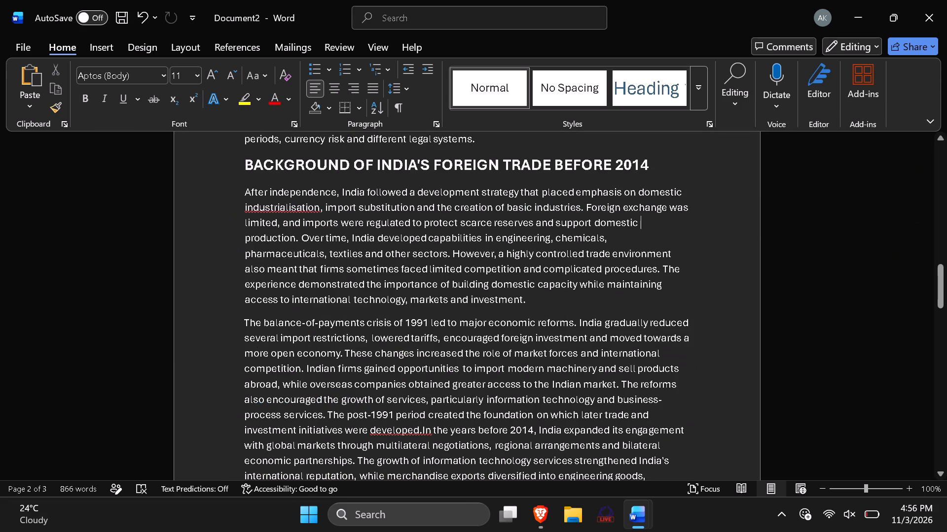
left_click_drag(651, 165, 579, 168)
left_click_drag(579, 168, 279, 173)
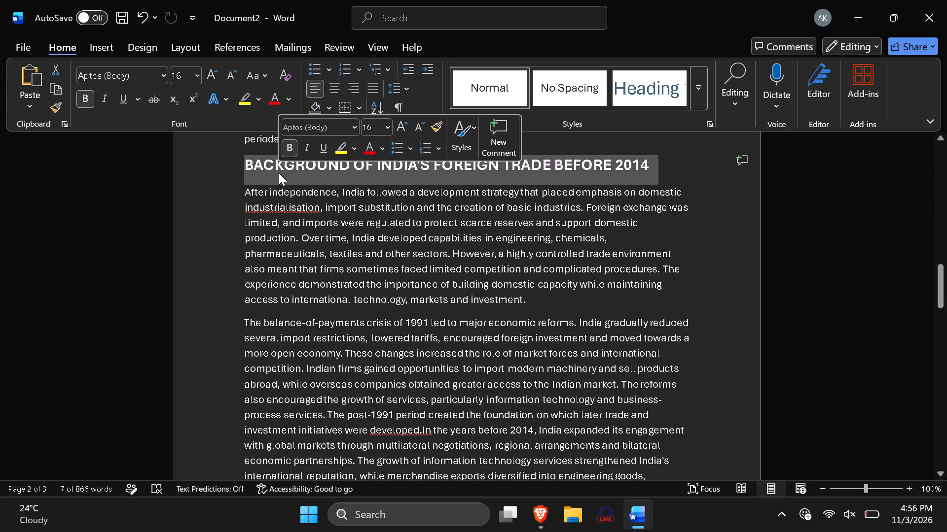
key("ctrl+c")
key("alt+Tab")
key("alt+Tab")
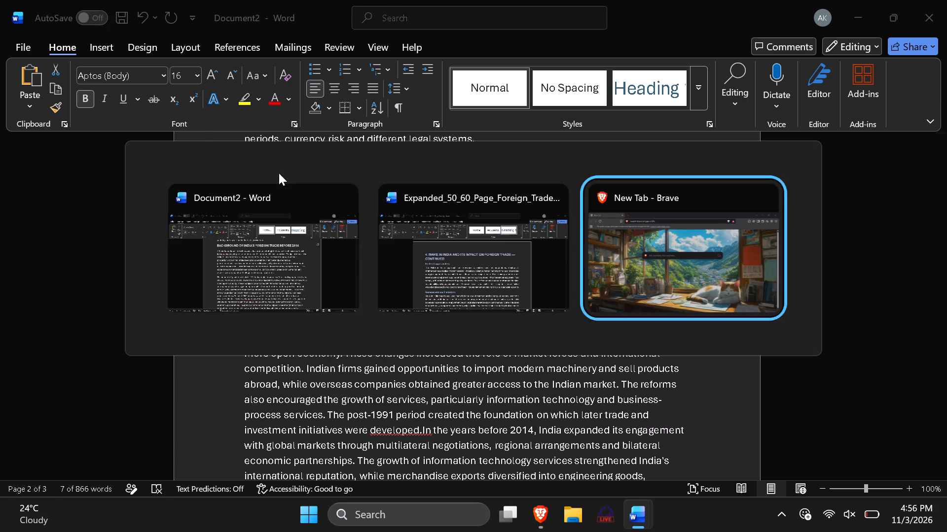
key("ctrl+v")
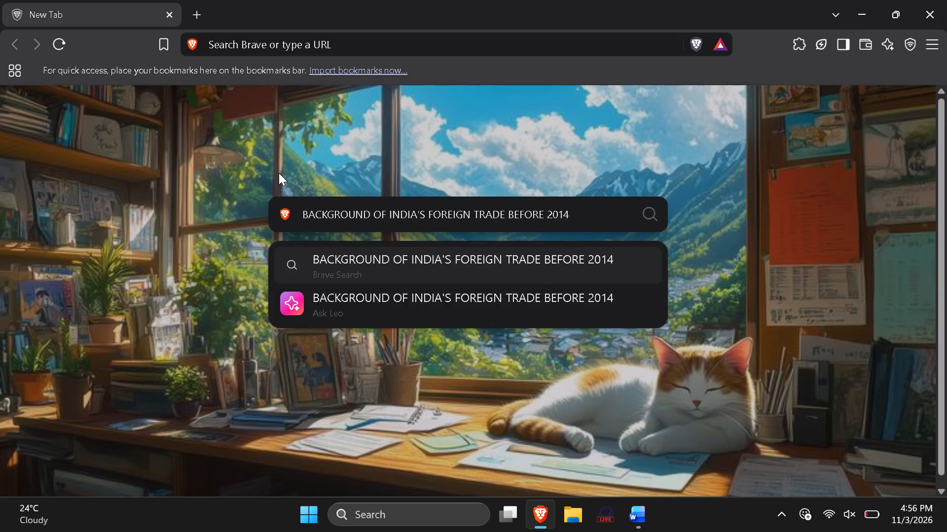
Extend the search query with "on role of modi's government in emerging foreign trade".
key("space")
type("on role")
key("space")
type("of modi")
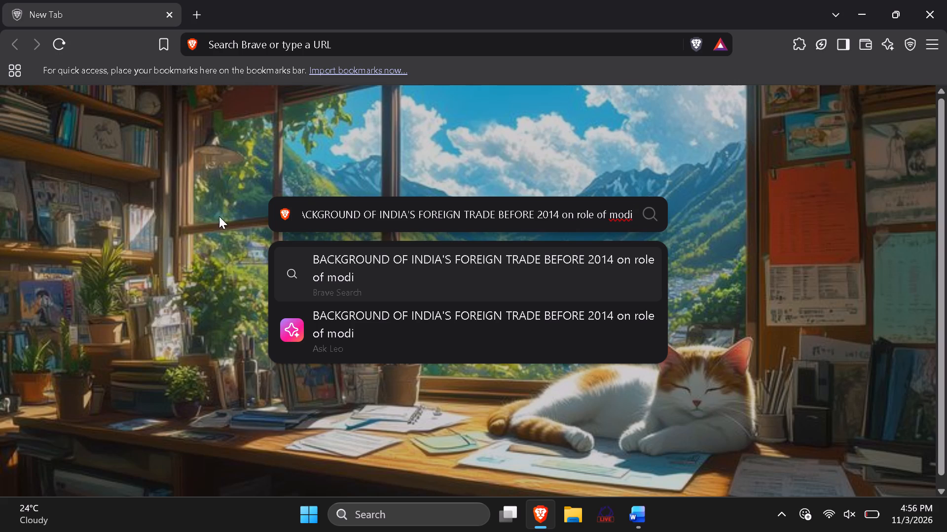
key("apostrophe")
key("Delete")
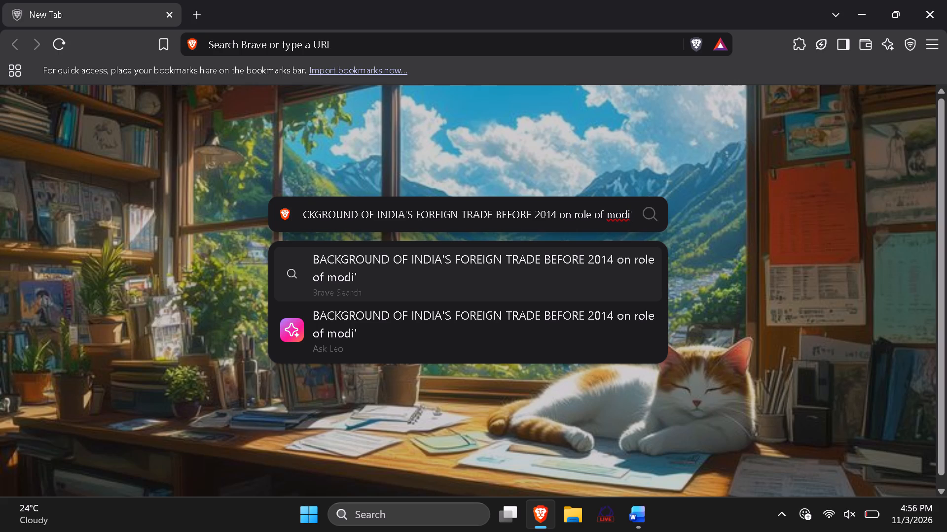
type("s")
key("space")
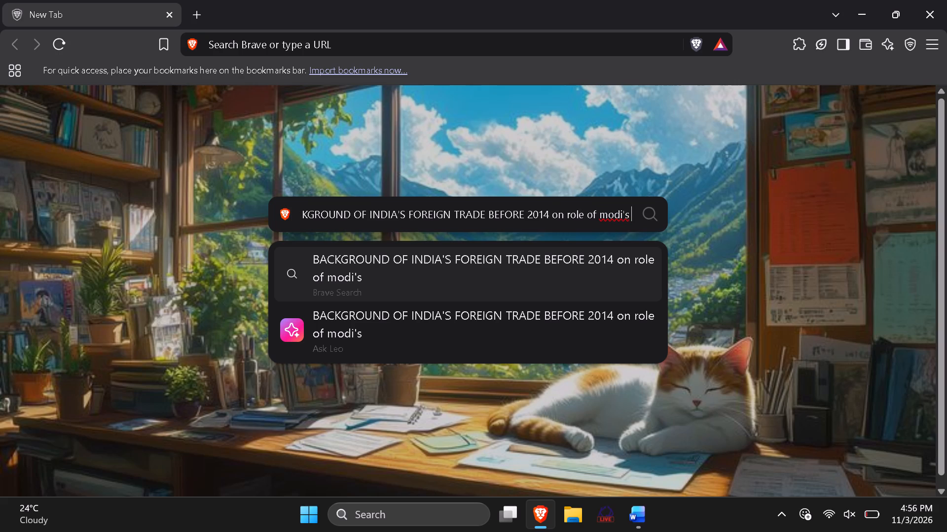
type("go")
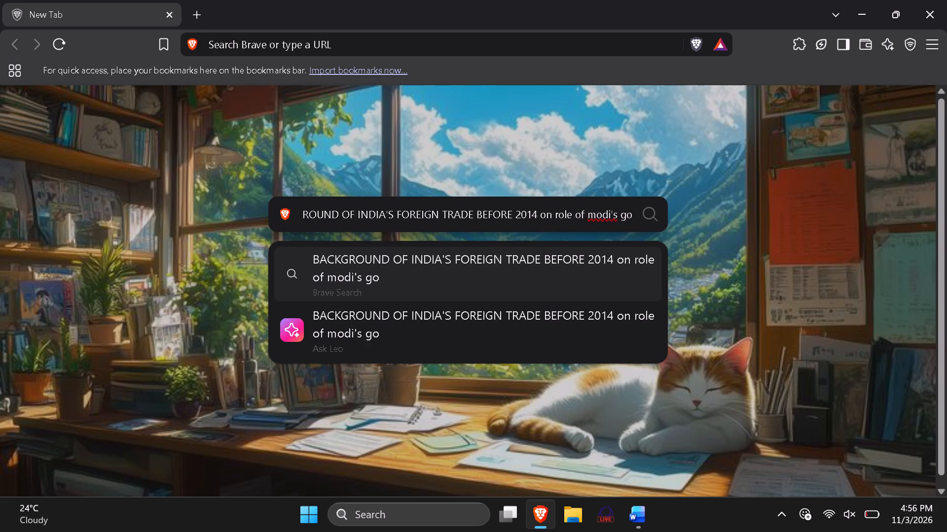
type("vr")
key("BackSpace")
type("ernment")
key("space")
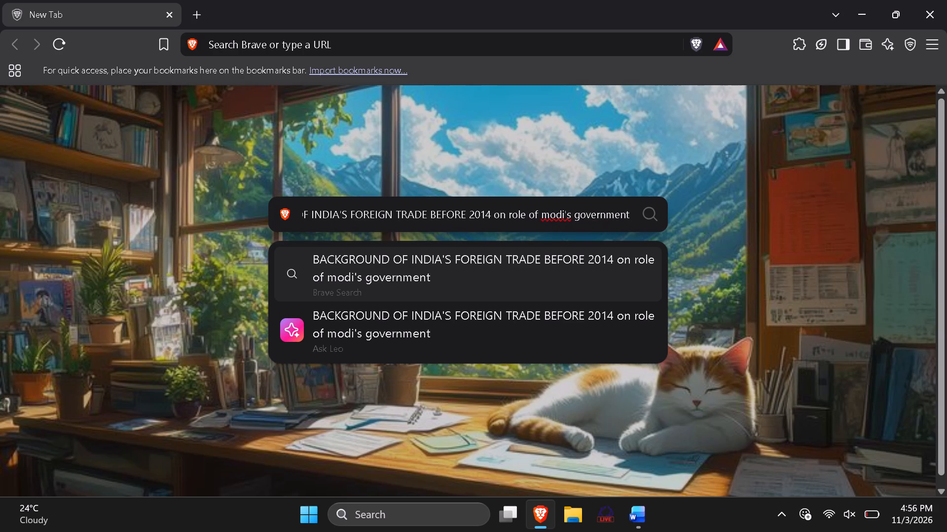
type("in emer")
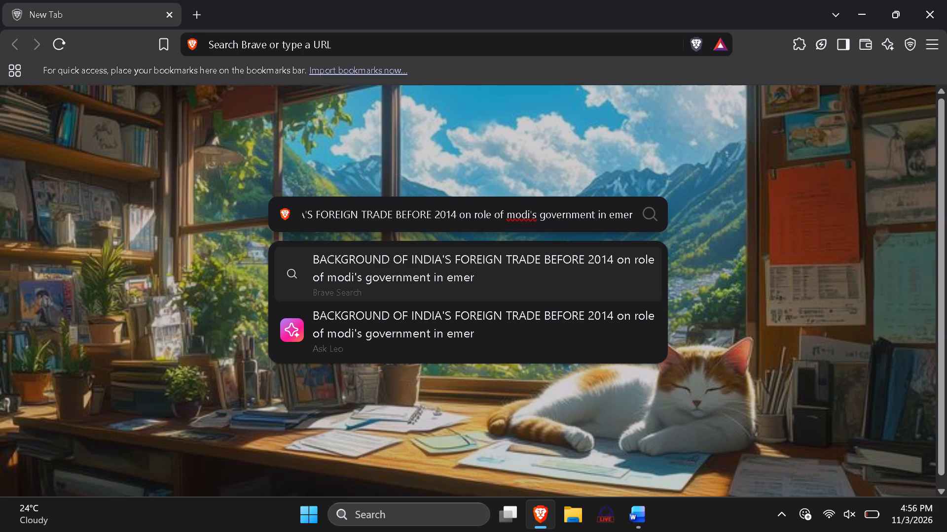
type("ging")
key("space")
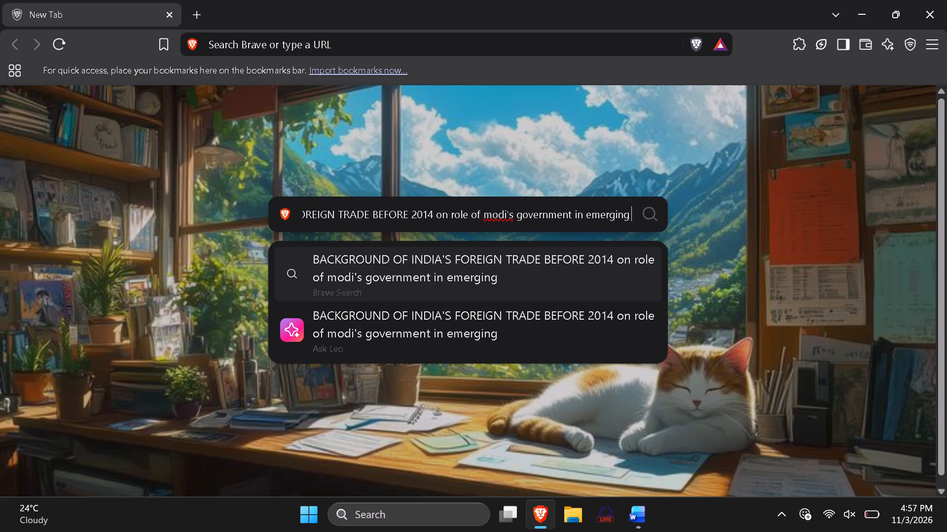
key("Print")
type("foreign trade")
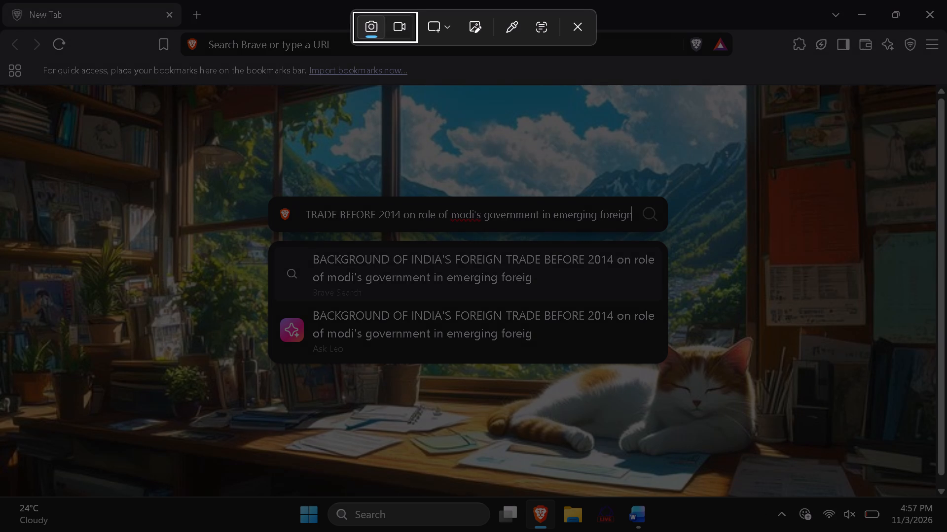
key("space")
key("space")
key("space")
key("space")
key("space")
left_click(573, 29)
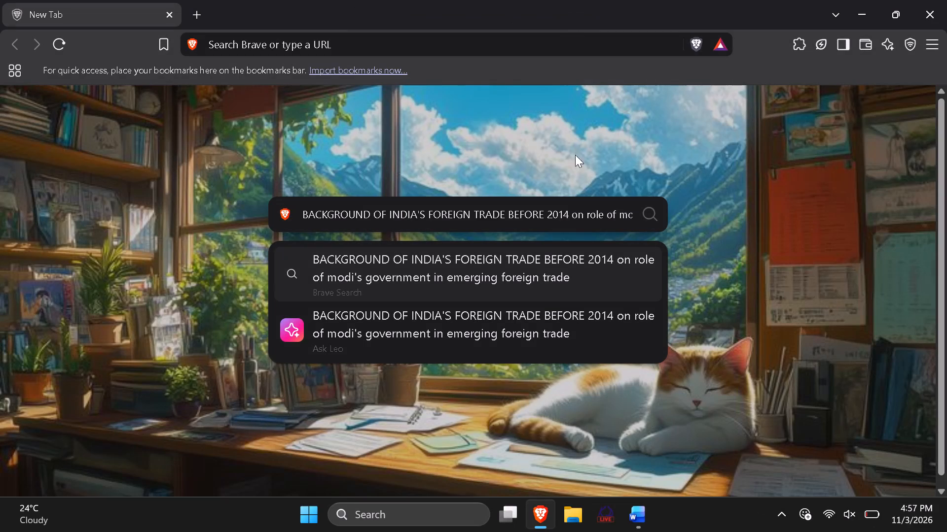
Append "of india since 2014" to the end of the search query and run the search.
left_click(590, 219)
key("Right")
key("Right")
key("Right")
key("Right")
key("Right")
key("Right")
key("Right")
key("Right")
key("Right")
key("Right")
key("Right")
key("Right")
key("Right")
key("Right")
key("Right")
key("Right")
key("Right")
key("Right")
key("Right")
key("Right")
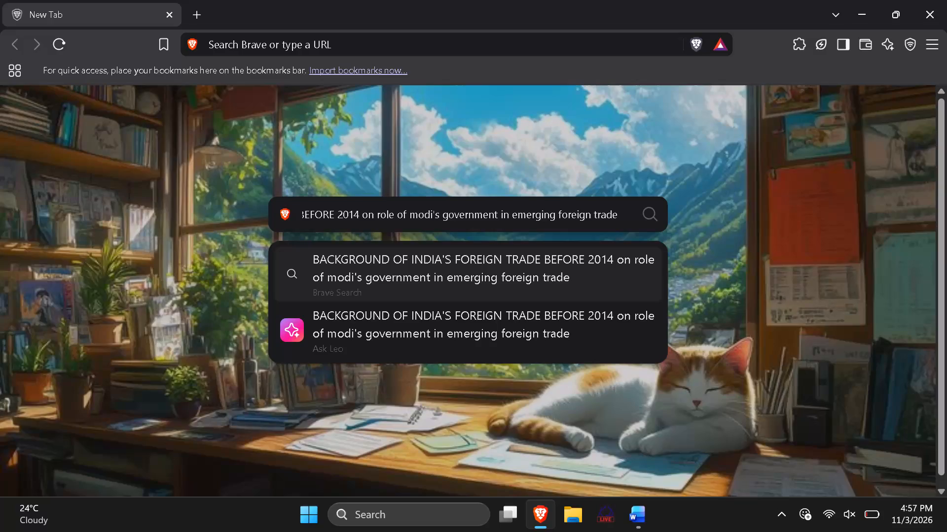
key("BackSpace")
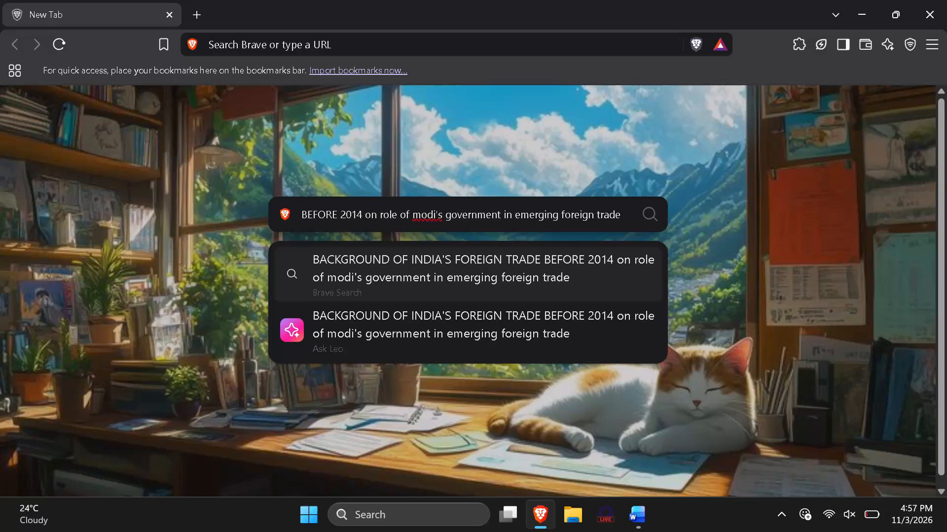
key("Right")
key("Right")
key("Right")
key("BackSpace")
key("BackSpace")
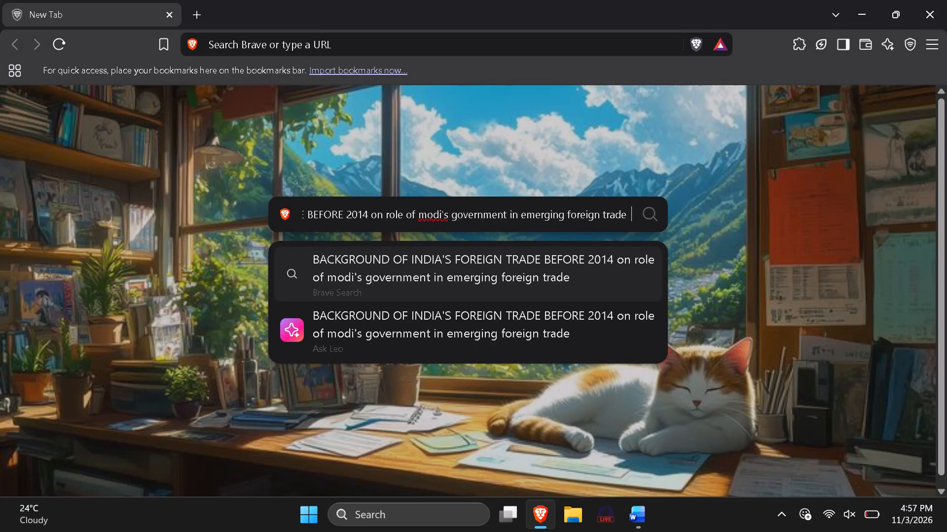
key("BackSpace")
type("of india since")
key("space")
type("2014")
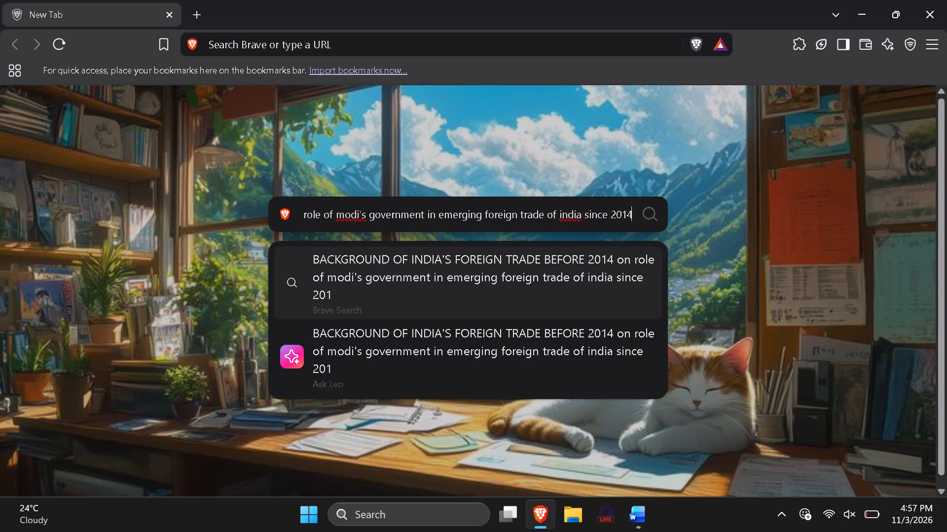
key("Return")
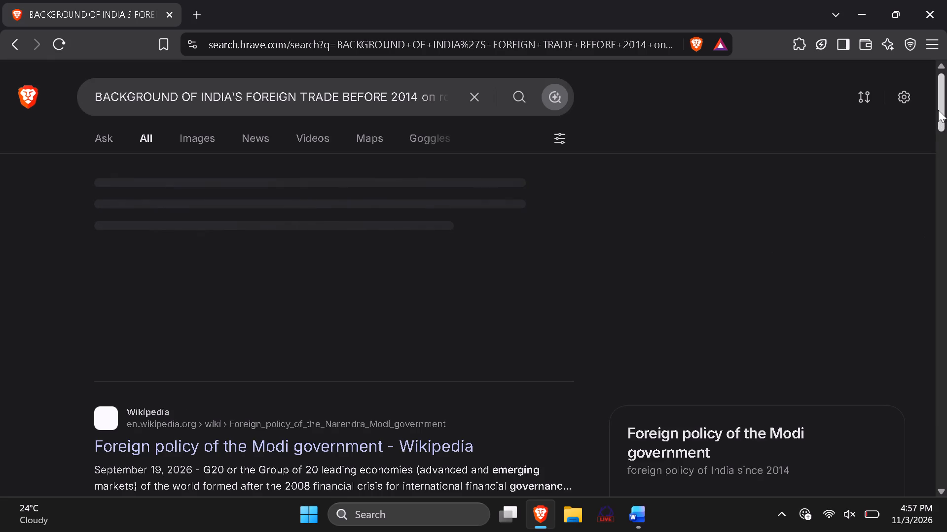
Expand the AI-generated answer on India's foreign trade before and since 2014 and read through it.
left_click_drag(938, 110, 946, 0)
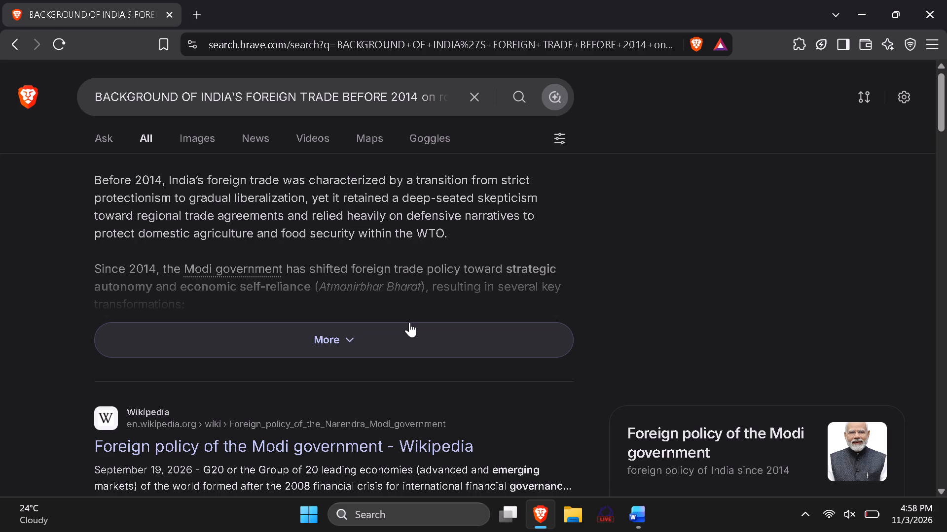
double_click(409, 322)
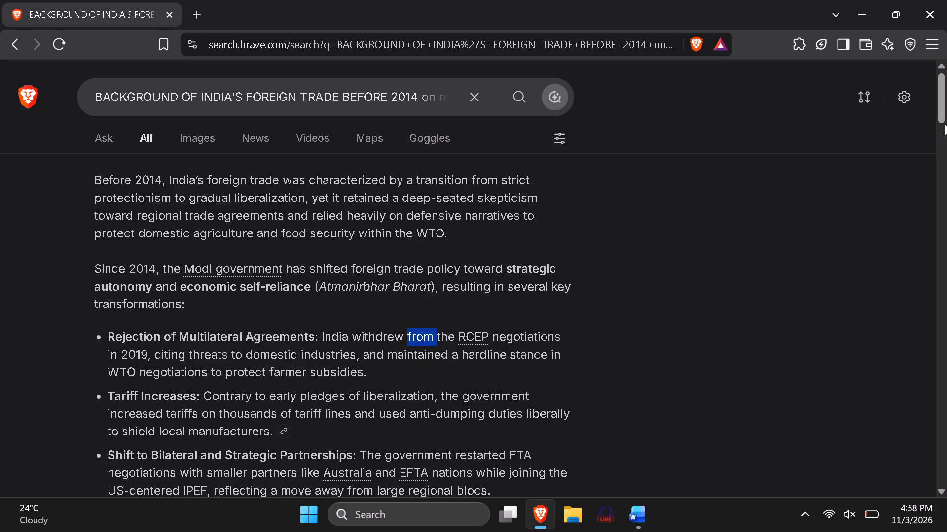
left_click_drag(940, 111, 944, 163)
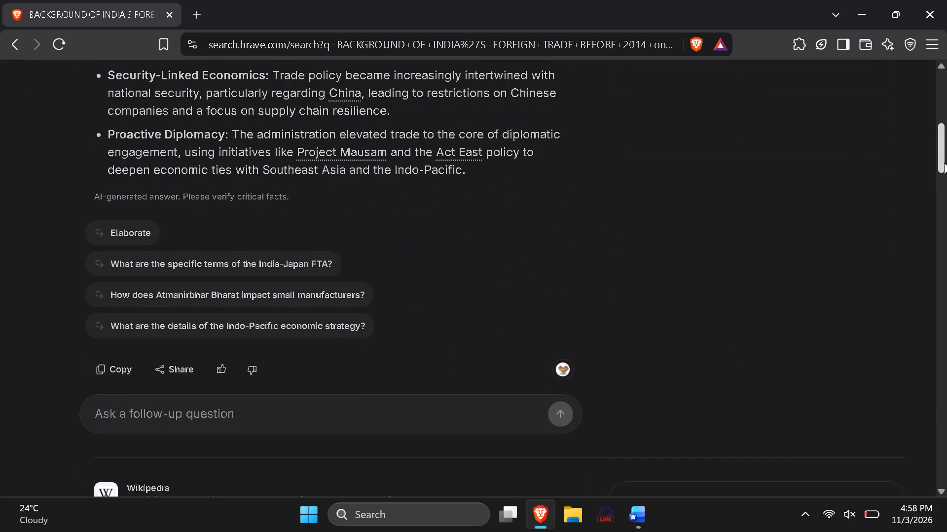
left_click_drag(944, 163, 944, 106)
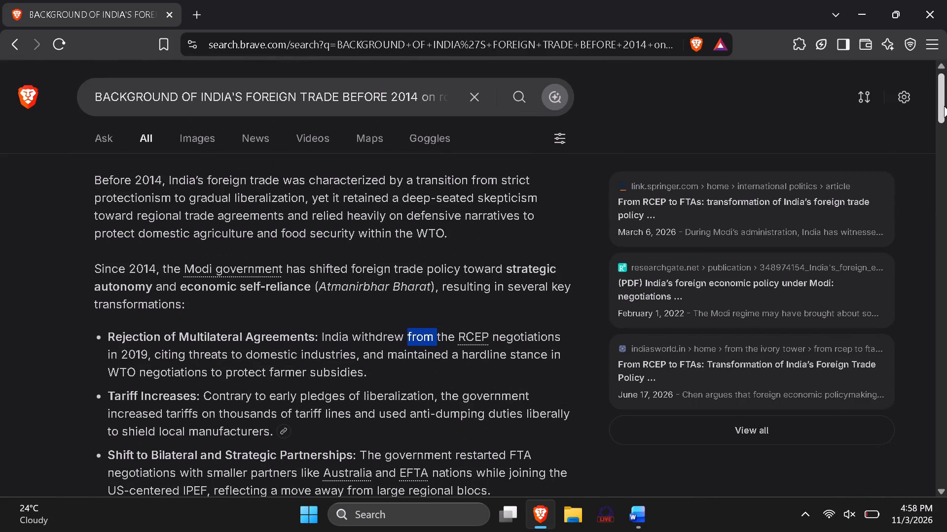
left_click_drag(944, 106, 946, 0)
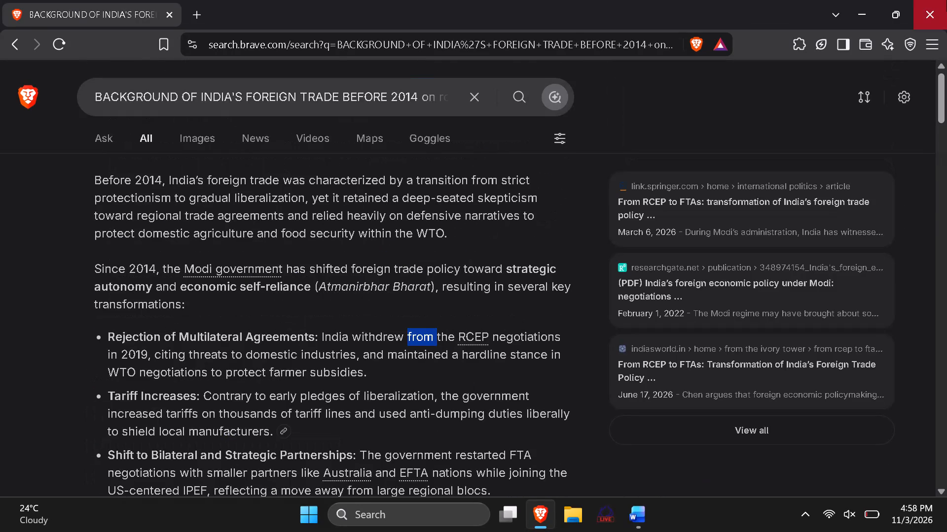
left_click(145, 139)
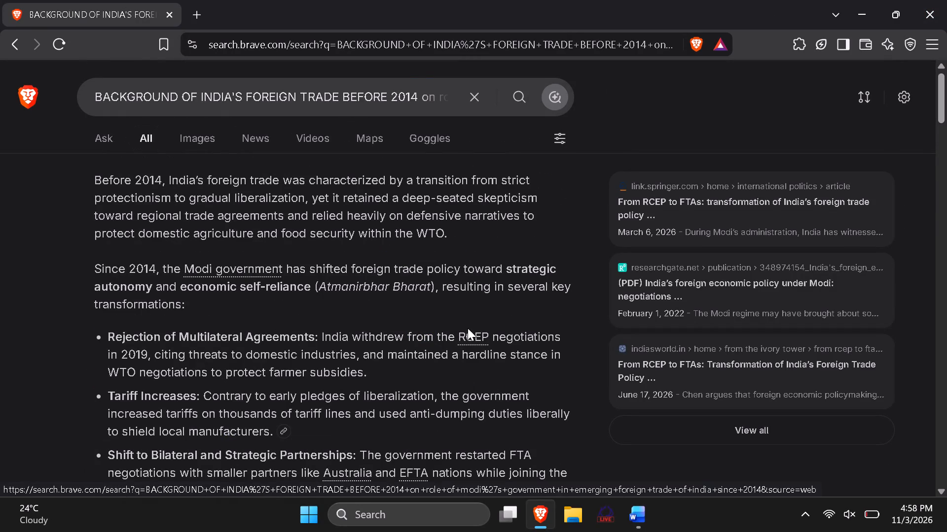
Skim the AI answer and the web results below it for material on India's foreign trade policy under Modi.
left_click_drag(941, 103, 945, 163)
left_click_drag(944, 120, 944, 164)
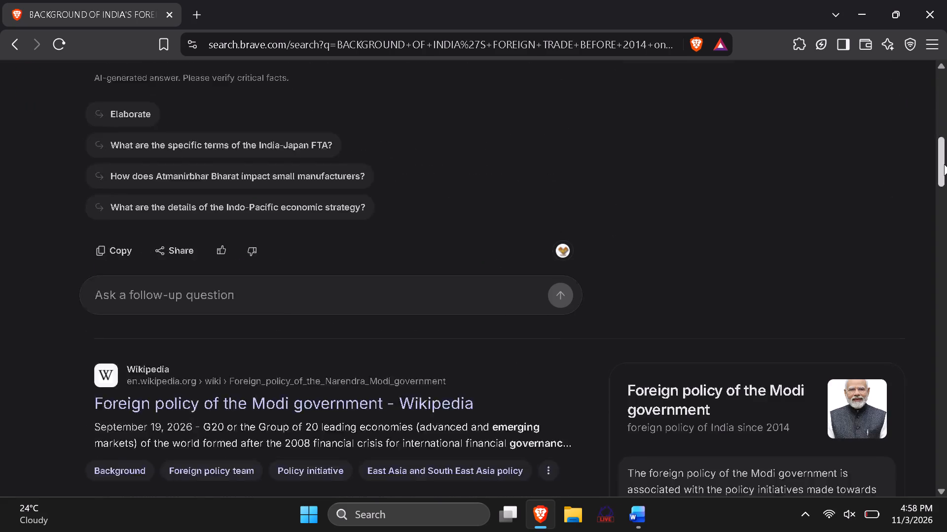
left_click_drag(944, 164, 939, 191)
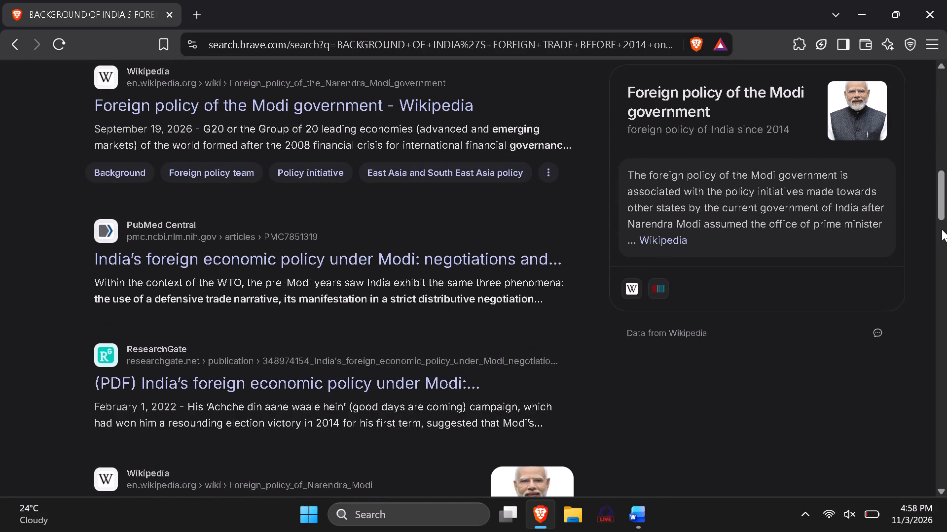
left_click_drag(942, 186, 946, 238)
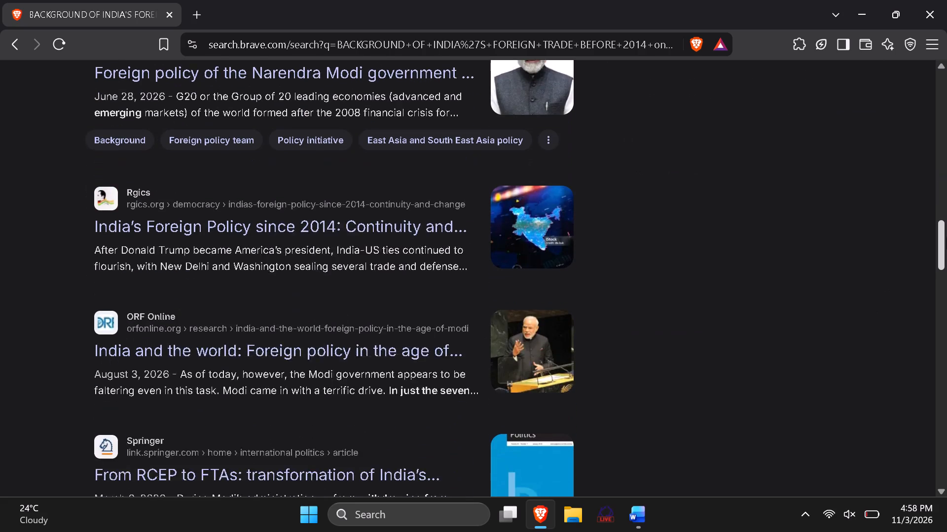
left_click_drag(946, 238, 946, 270)
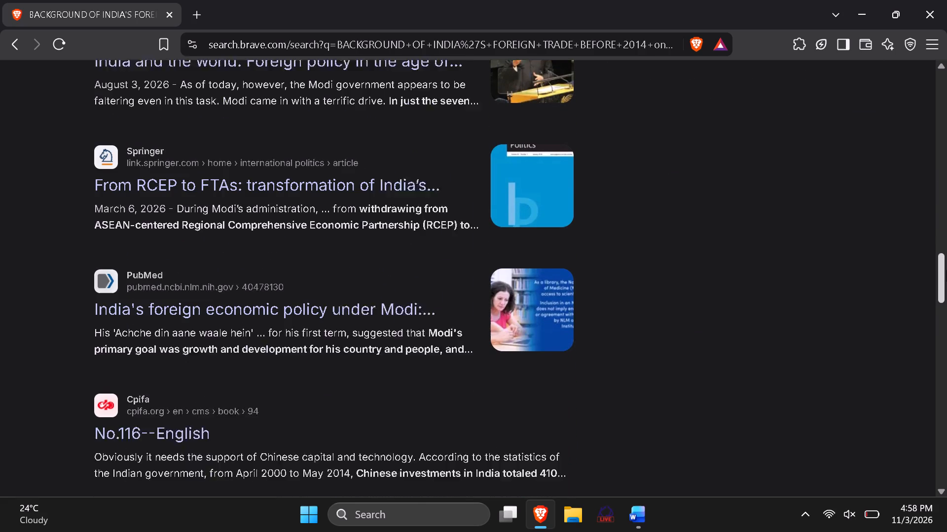
left_click_drag(946, 270, 937, 16)
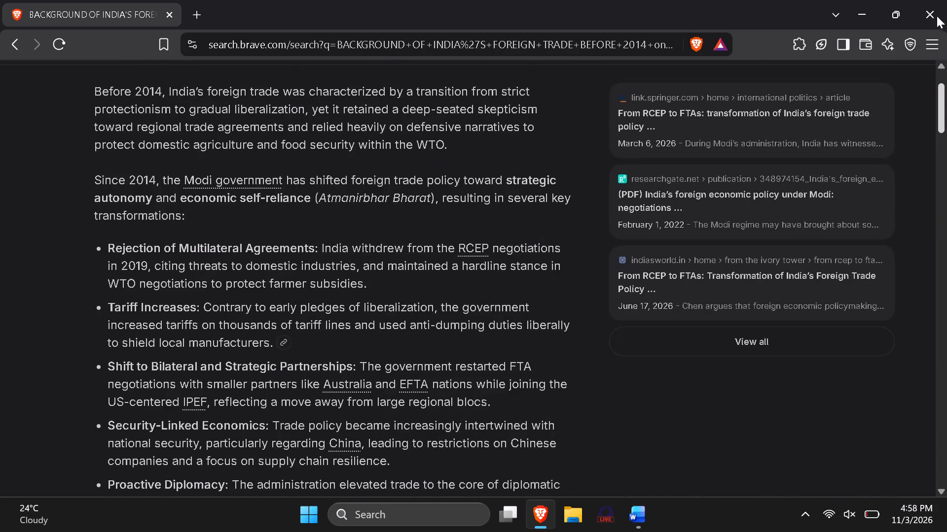
left_click_drag(937, 16, 928, 107)
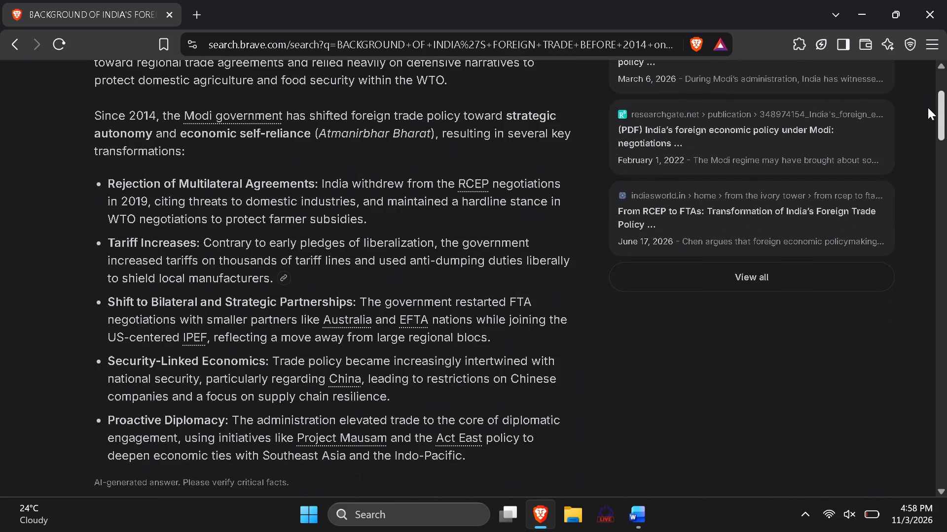
left_click_drag(928, 107, 933, 175)
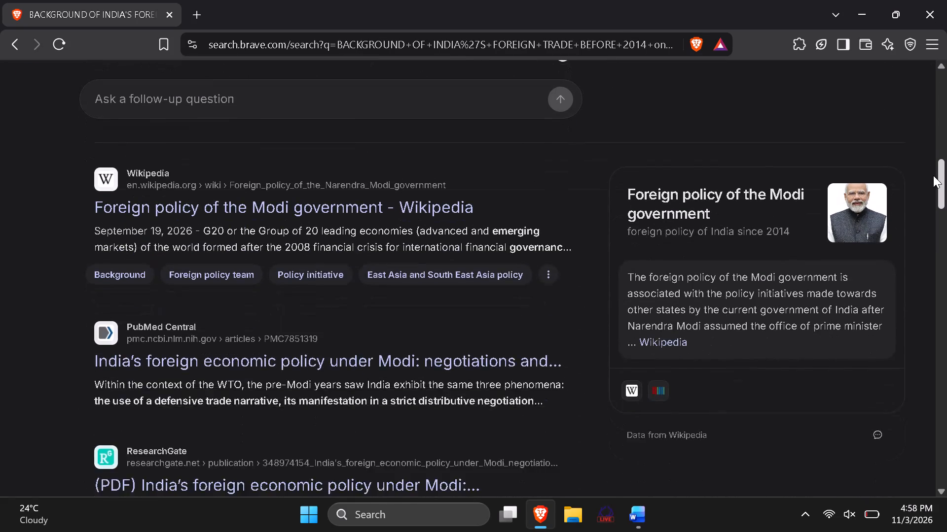
left_click_drag(933, 175, 941, 222)
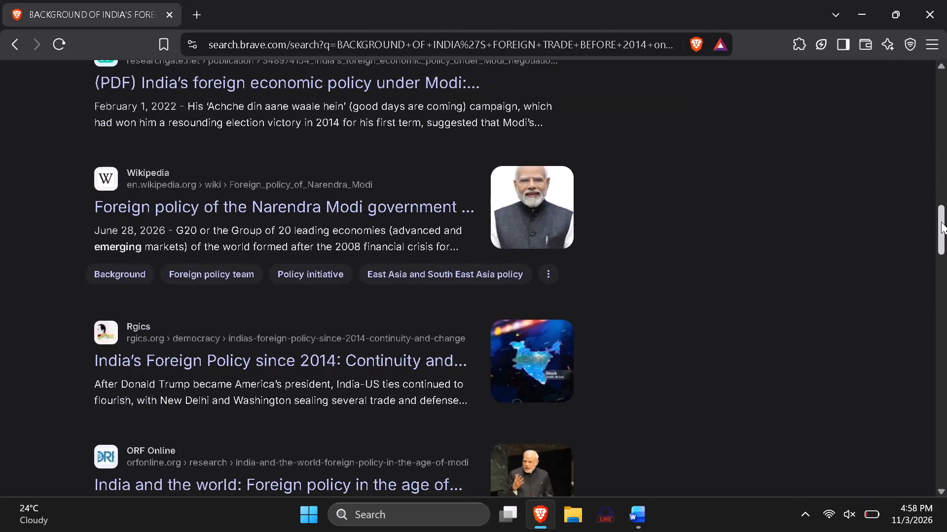
left_click_drag(941, 222, 946, 1)
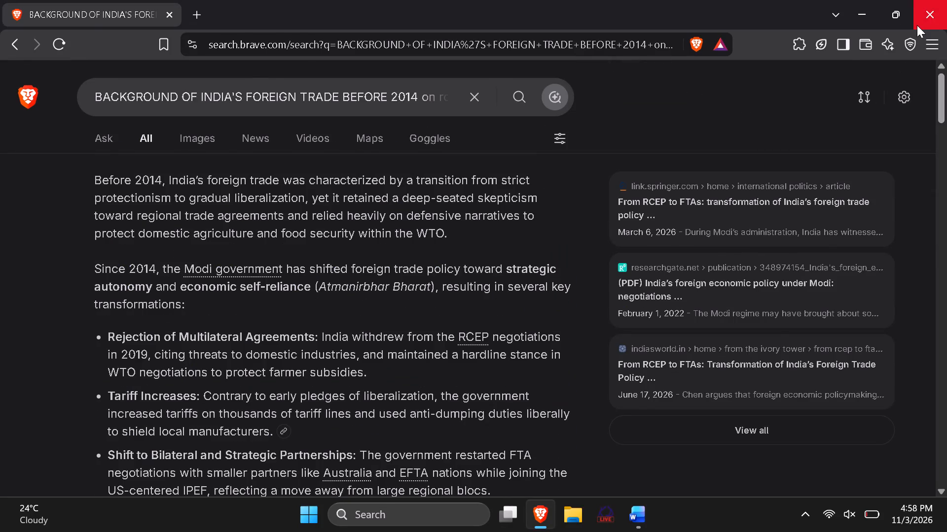
Close the Brave browser window.
left_click(917, 25)
Close Document2 in Word without saving its changes.
left_click(920, 25)
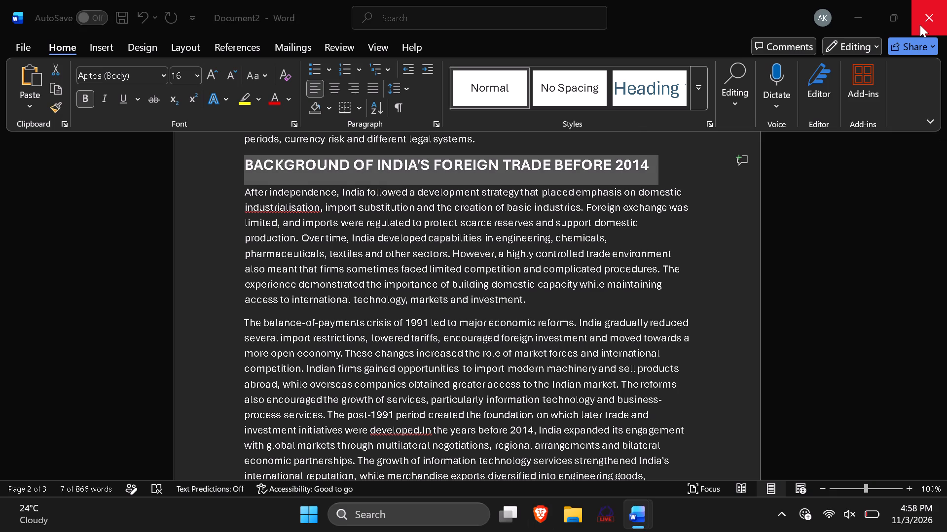
triple_click(920, 25)
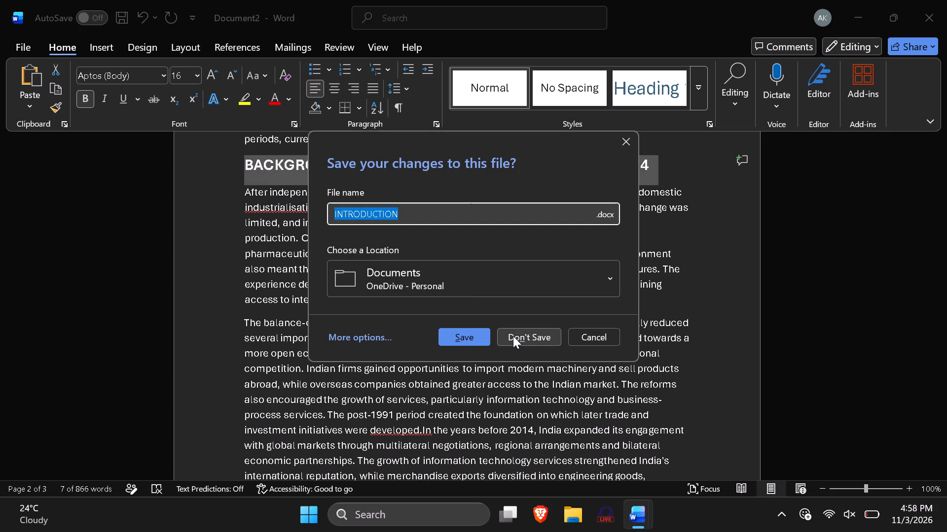
left_click(516, 334)
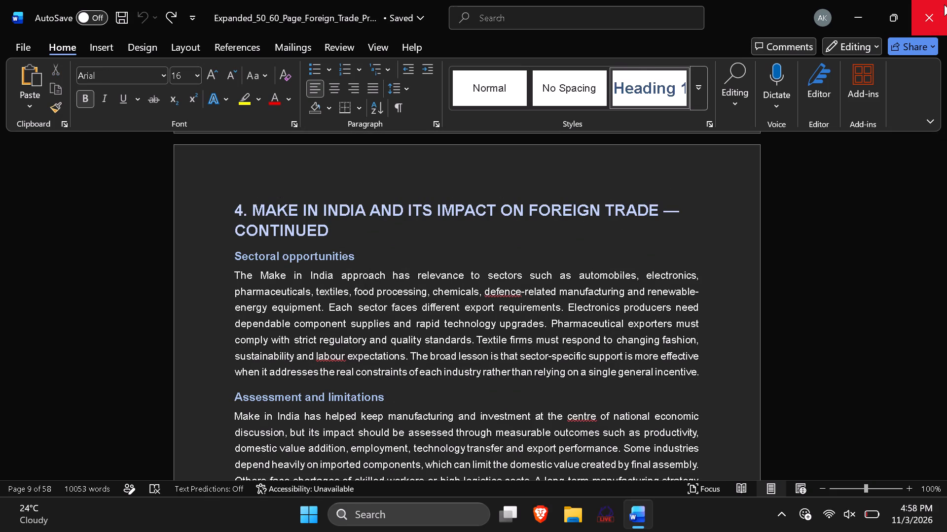
Close the expanded 50–60 page foreign trade project document.
left_click(929, 18)
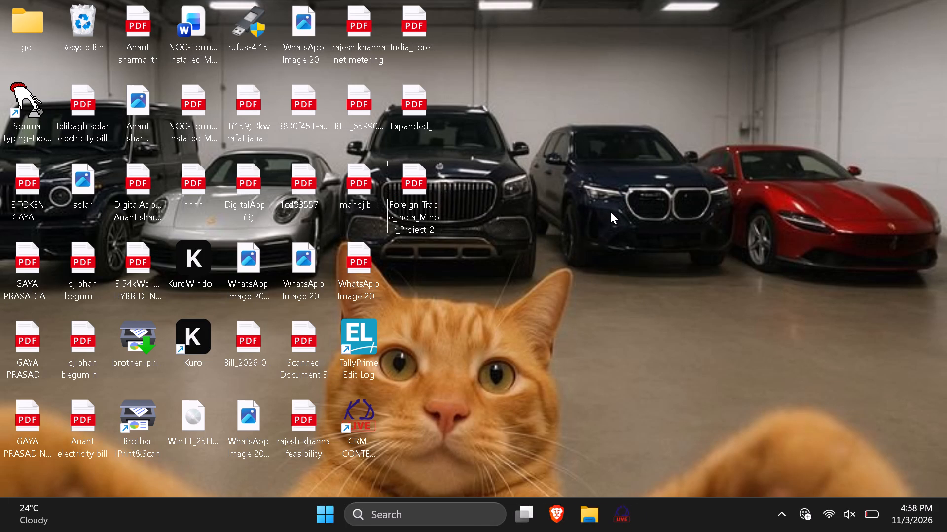
Turn off the computer's Wi-Fi in the quick settings.
left_click(830, 514)
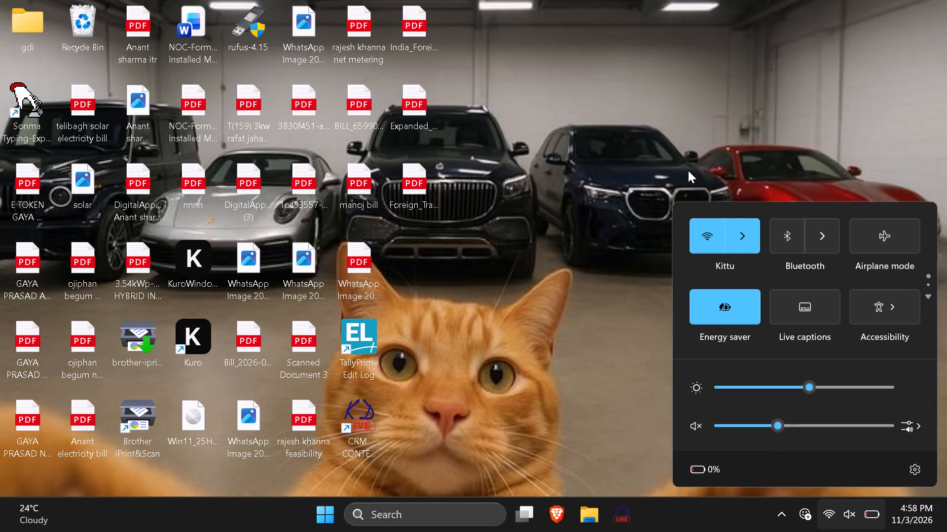
left_click(711, 246)
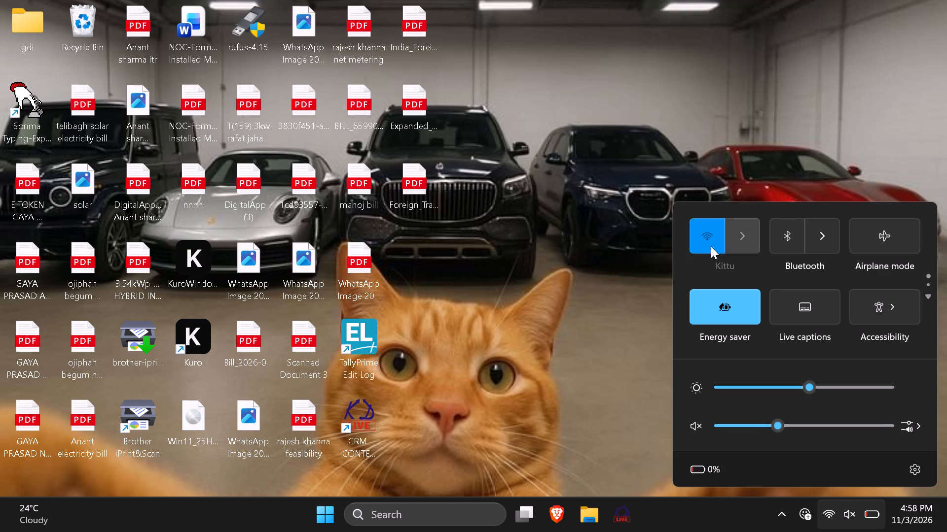